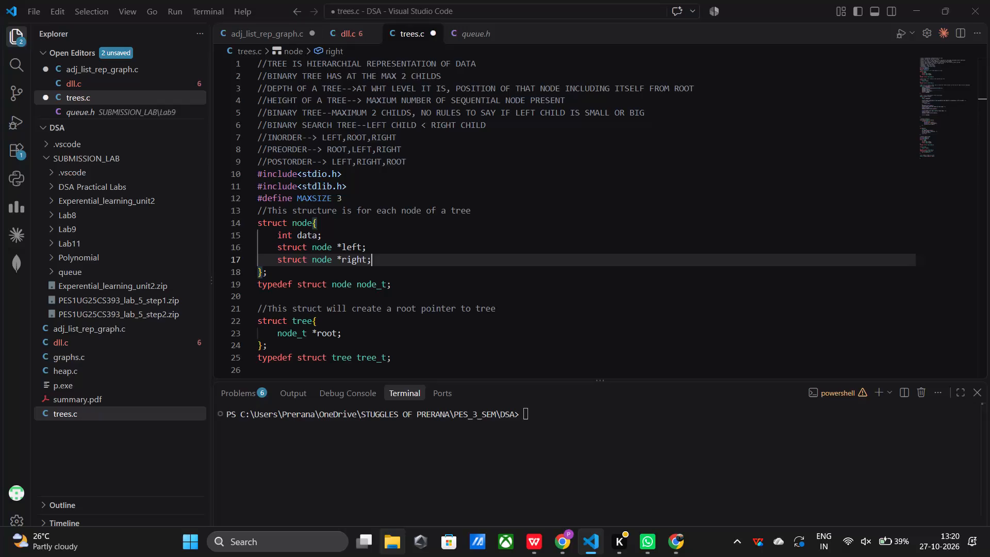
Switch to File Explorer and open Cost_estimate_old.pdf from the Downloads folder.
{"action": "double_click", "coordinate": [390, 540]}
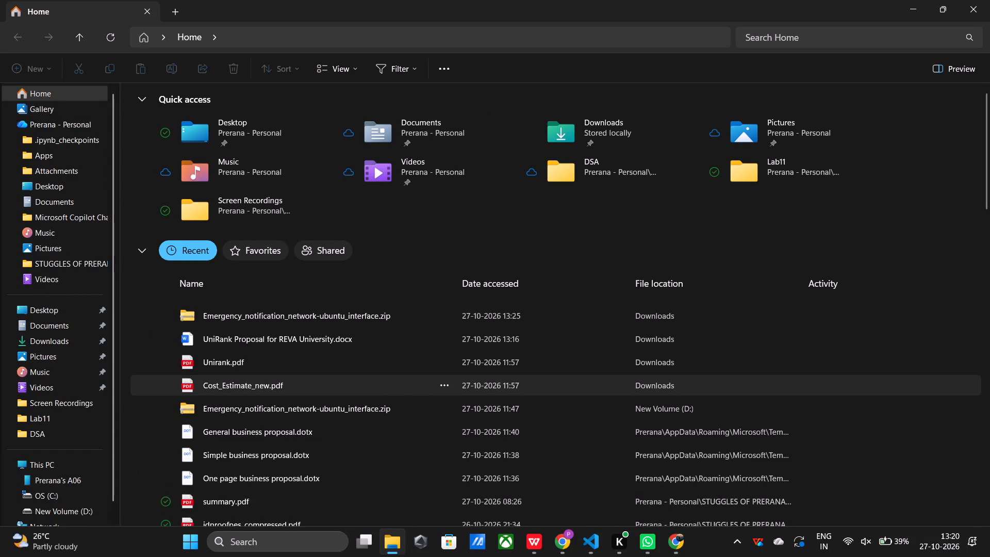
{"action": "scroll", "coordinate": [294, 385], "scroll_direction": "down", "scroll_amount": 1}
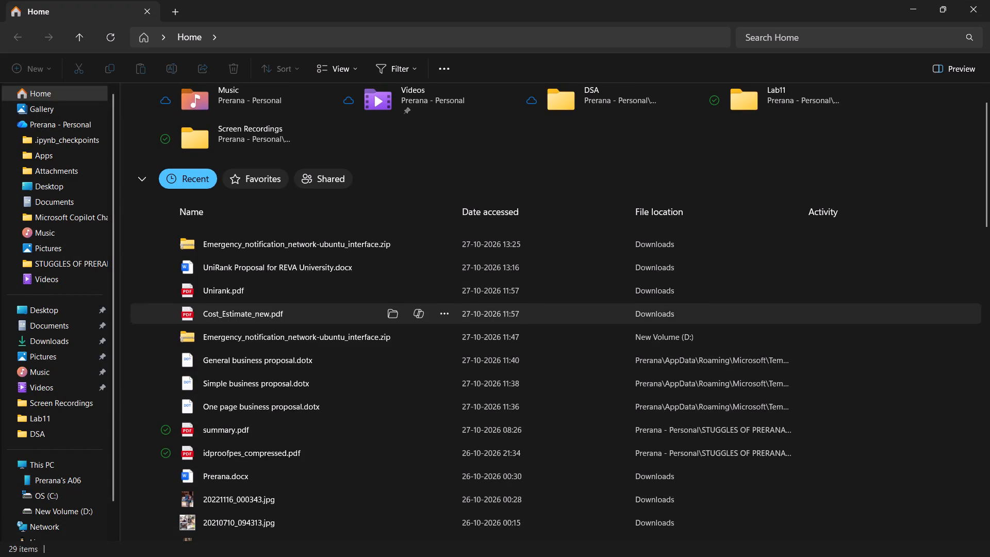
{"action": "scroll", "coordinate": [294, 385], "scroll_direction": "down", "scroll_amount": 1}
{"action": "left_click", "coordinate": [35, 334]}
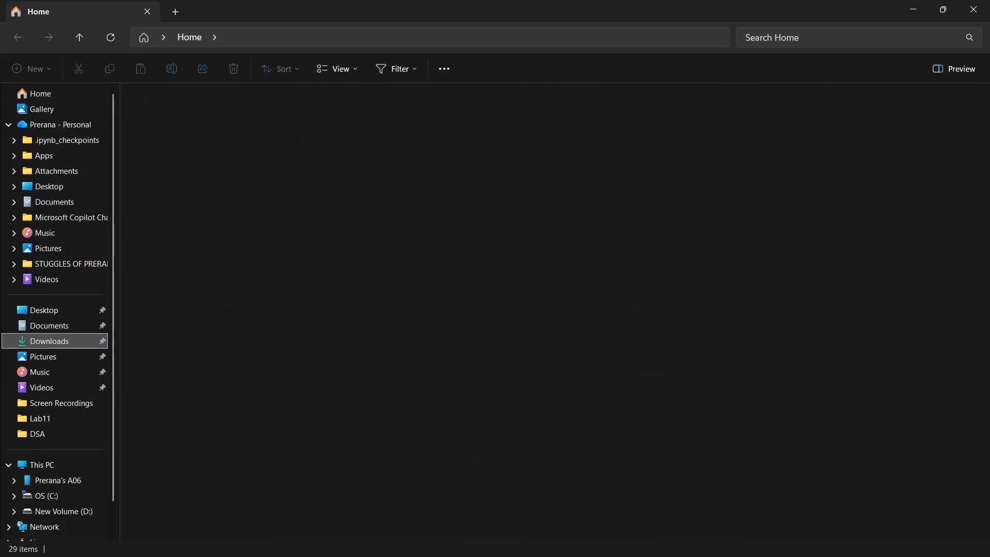
{"action": "scroll", "coordinate": [207, 259], "scroll_direction": "down", "scroll_amount": 2}
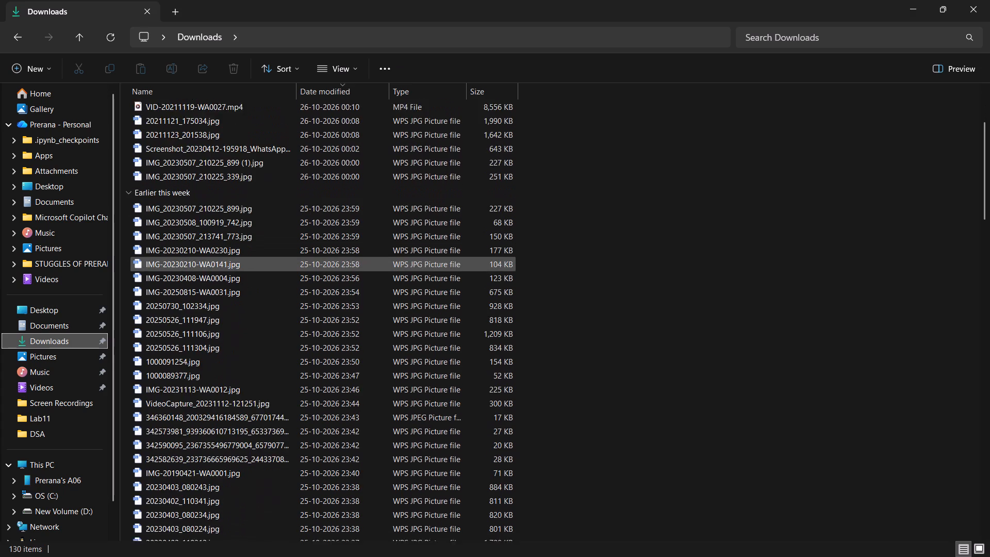
{"action": "scroll", "coordinate": [207, 259], "scroll_direction": "down", "scroll_amount": 5}
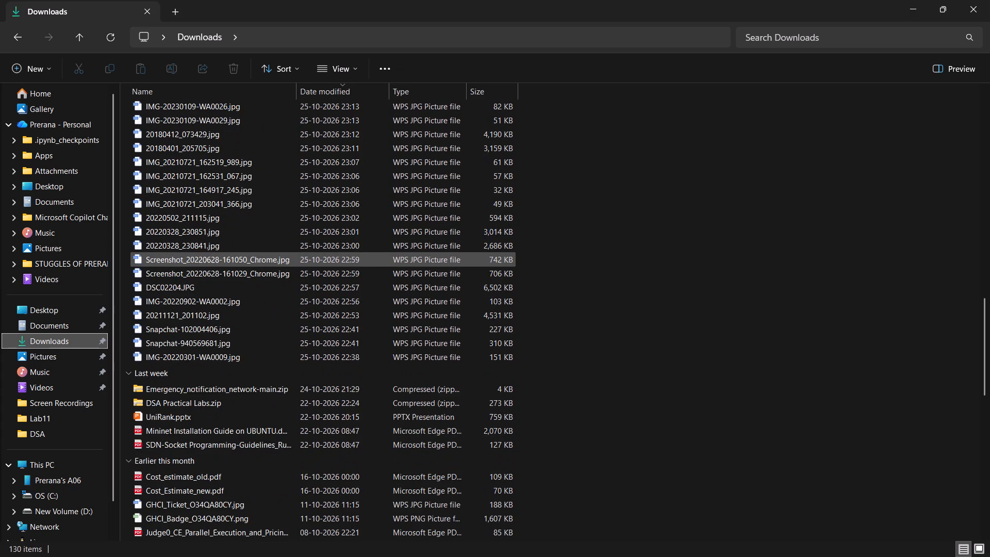
{"action": "scroll", "coordinate": [207, 259], "scroll_direction": "down", "scroll_amount": 2}
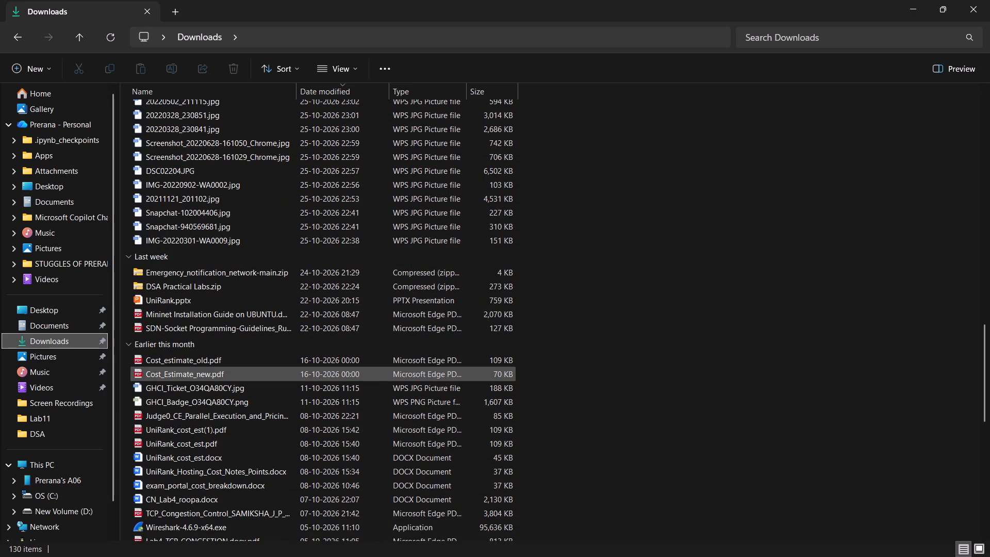
{"action": "double_click", "coordinate": [202, 363]}
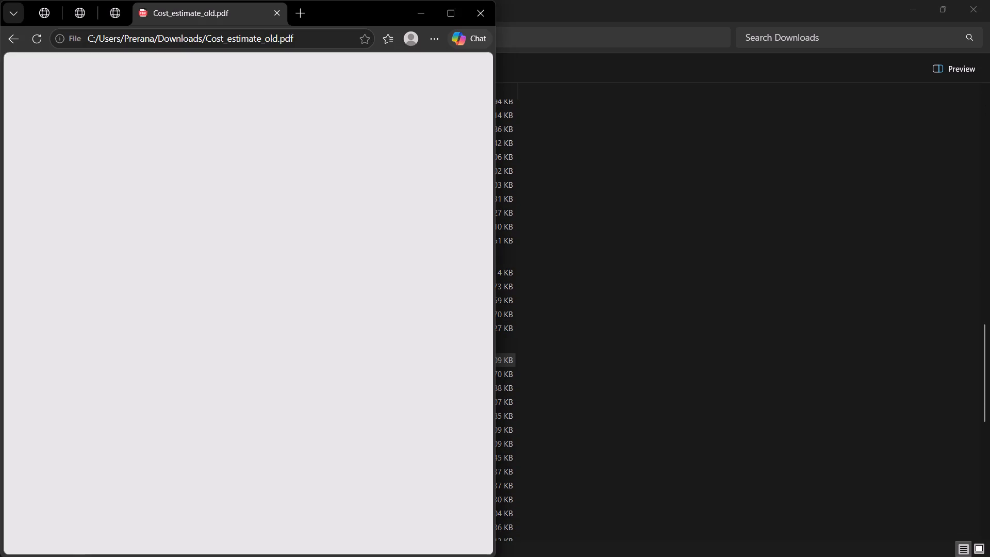
Maximize the PDF window and review the service cost sections and estimated totals in the old cost estimate.
{"action": "left_click", "coordinate": [452, 13]}
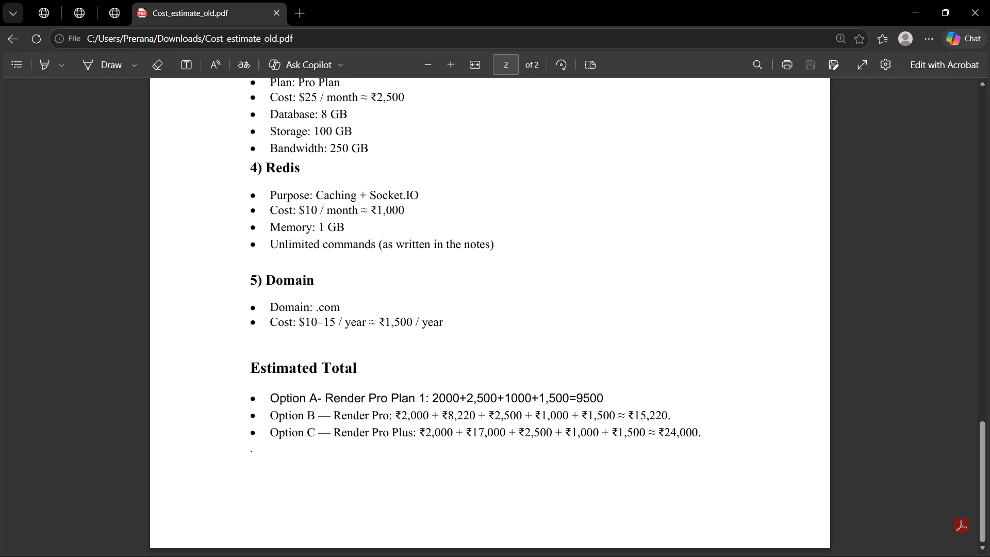
{"action": "scroll", "coordinate": [369, 351], "scroll_direction": "up", "scroll_amount": 4}
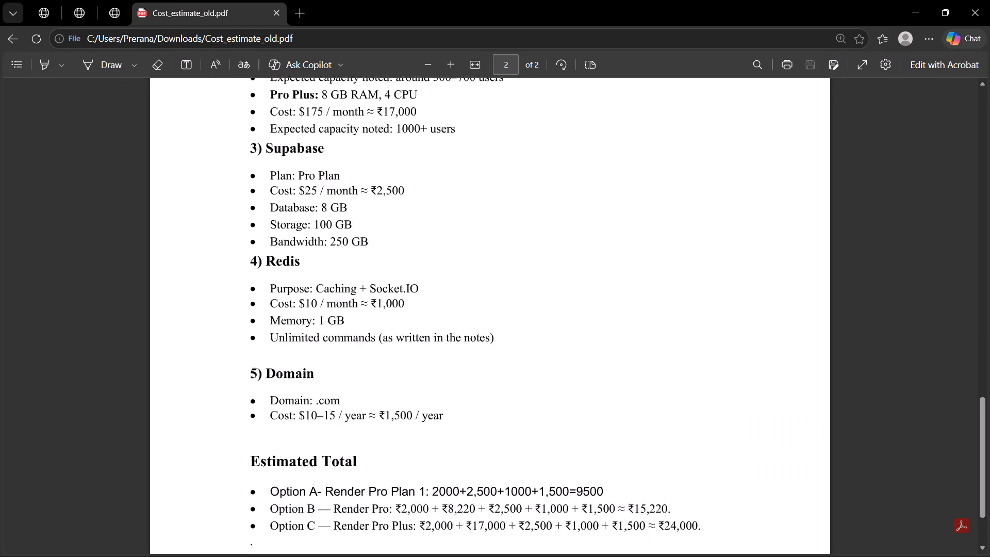
{"action": "scroll", "coordinate": [369, 351], "scroll_direction": "up", "scroll_amount": 4}
{"action": "scroll", "coordinate": [369, 351], "scroll_direction": "down", "scroll_amount": 2}
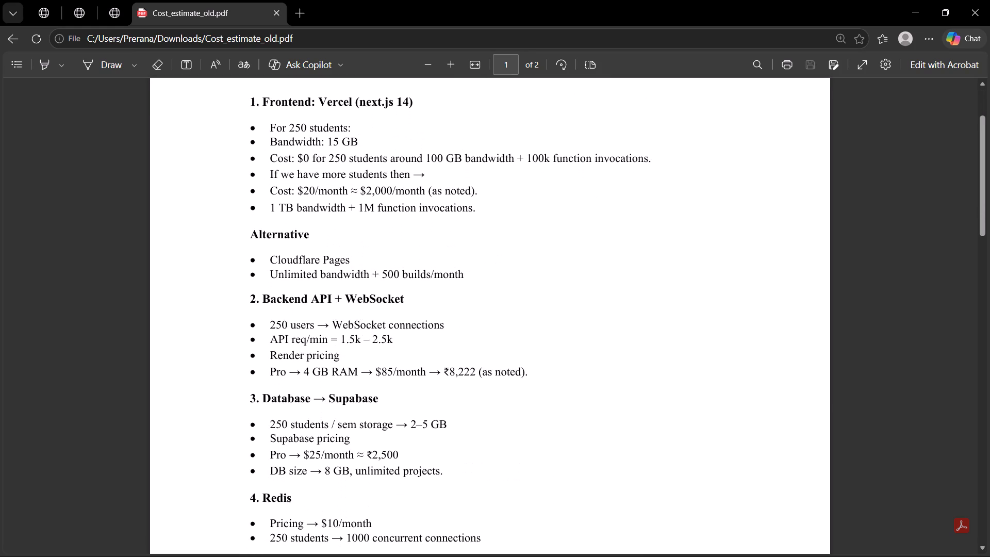
{"action": "scroll", "coordinate": [369, 351], "scroll_direction": "down", "scroll_amount": 1}
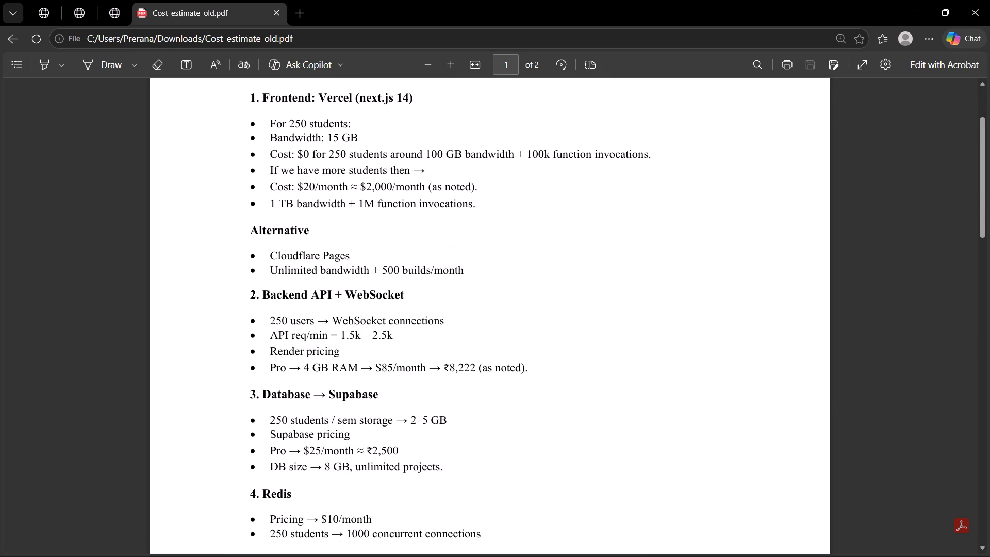
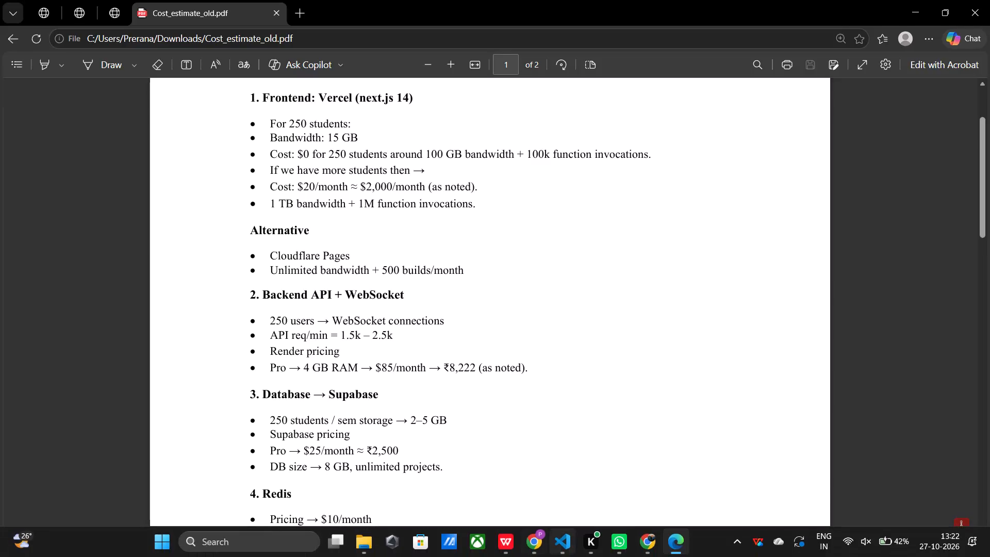
Switch to the UniRank proposal in WPS Office and arrange it side by side with the cost estimate PDF.
{"action": "left_click", "coordinate": [505, 538]}
{"action": "left_click", "coordinate": [956, 7]}
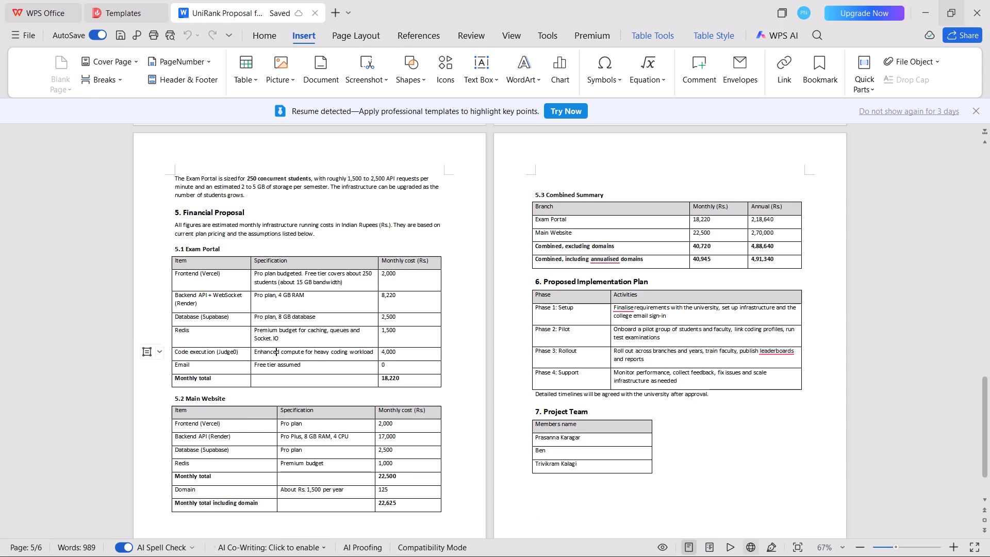
{"action": "left_click", "coordinate": [922, 34]}
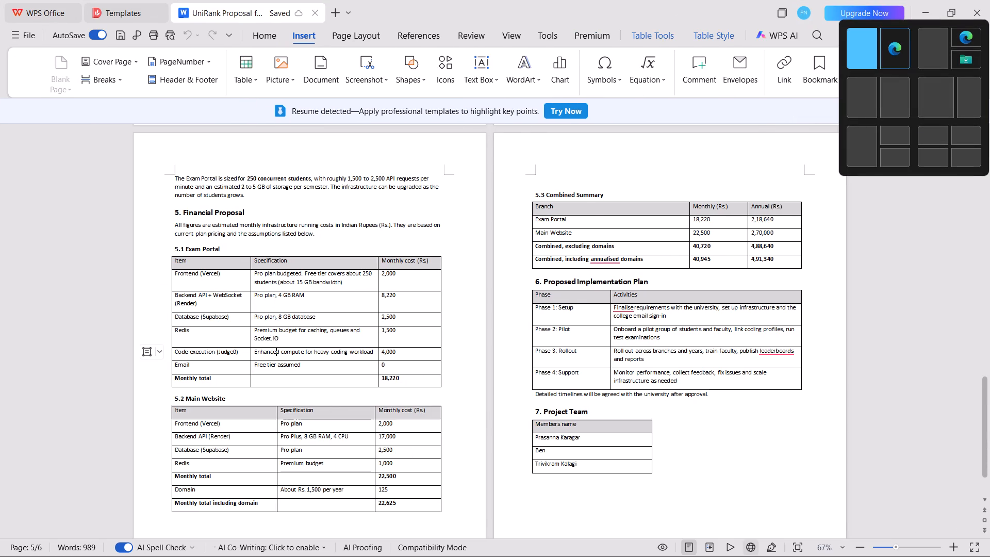
{"action": "left_click", "coordinate": [864, 55]}
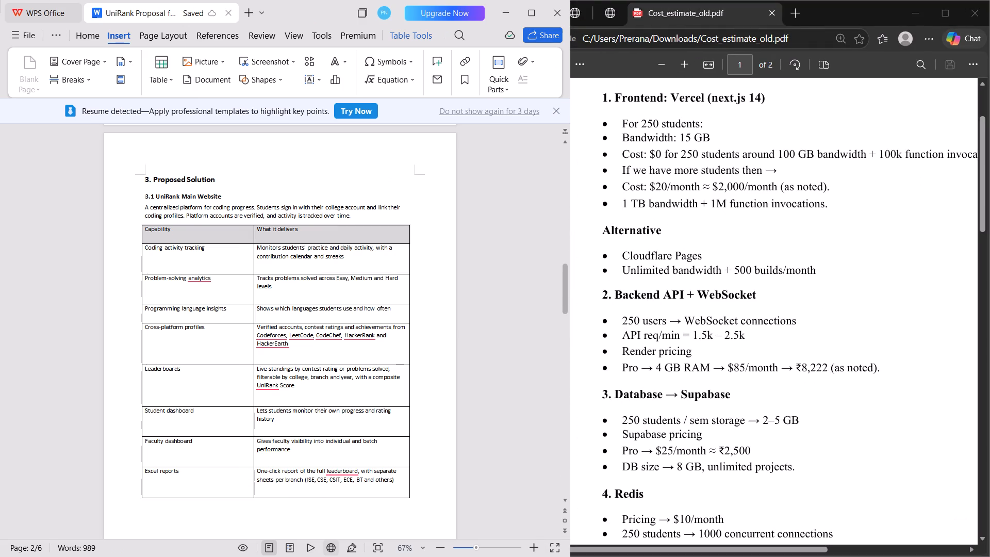
Compare the proposal's 5.1 Exam Portal cost table with the frontend, backend and database costs in the old estimate.
{"action": "scroll", "coordinate": [246, 356], "scroll_direction": "down", "scroll_amount": 6}
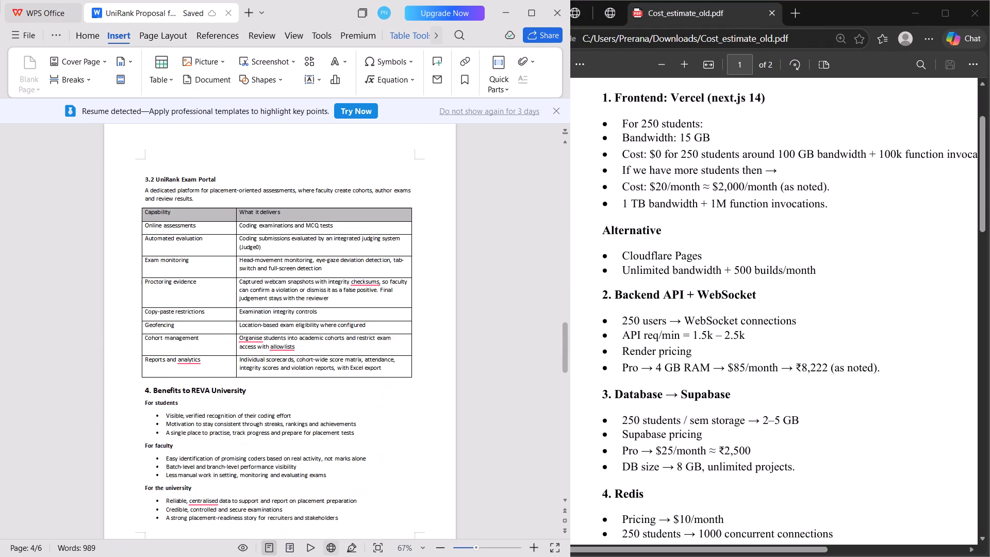
{"action": "scroll", "coordinate": [246, 356], "scroll_direction": "down", "scroll_amount": 3}
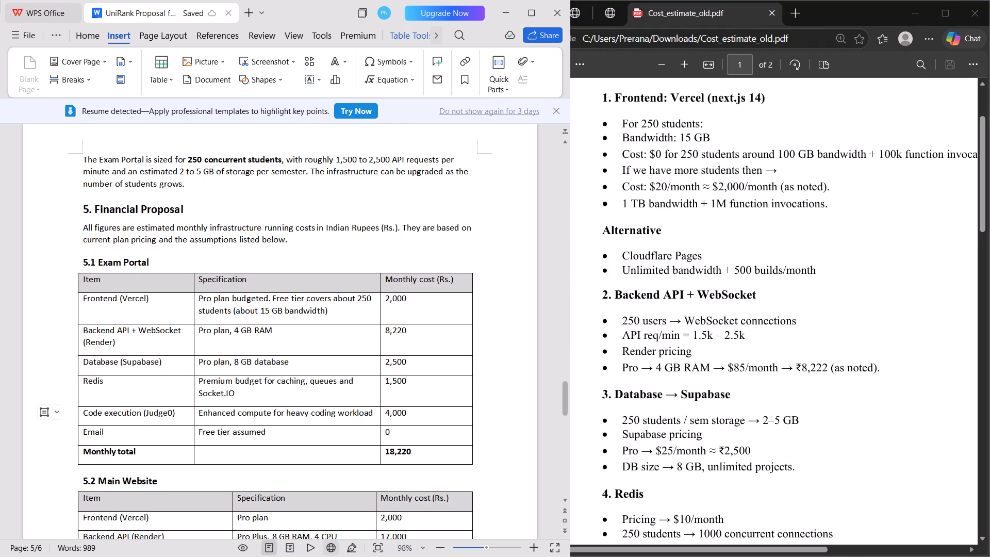
{"action": "scroll", "coordinate": [696, 191], "scroll_direction": "up", "scroll_amount": 2}
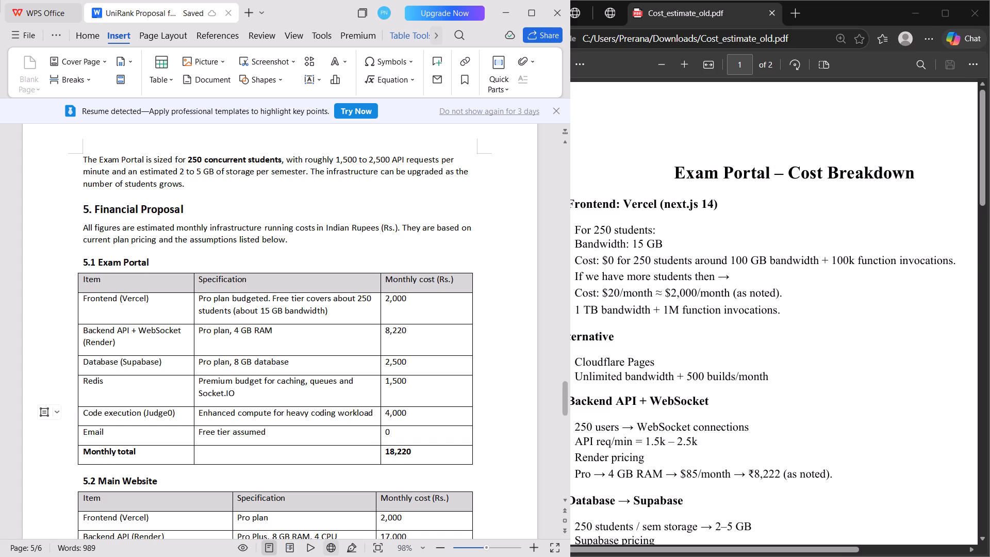
{"action": "scroll", "coordinate": [696, 191], "scroll_direction": "right", "scroll_amount": 1}
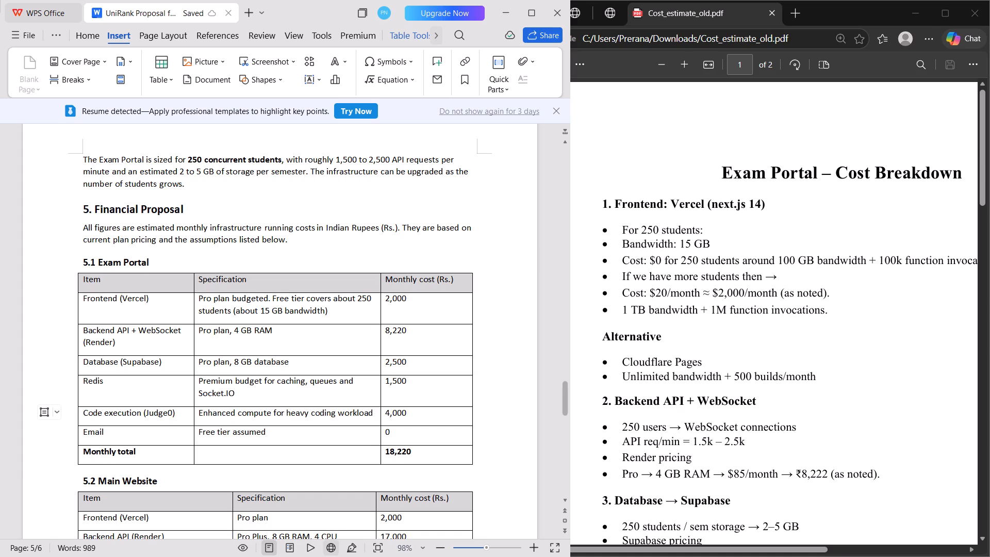
{"action": "scroll", "coordinate": [654, 387], "scroll_direction": "down", "scroll_amount": 1}
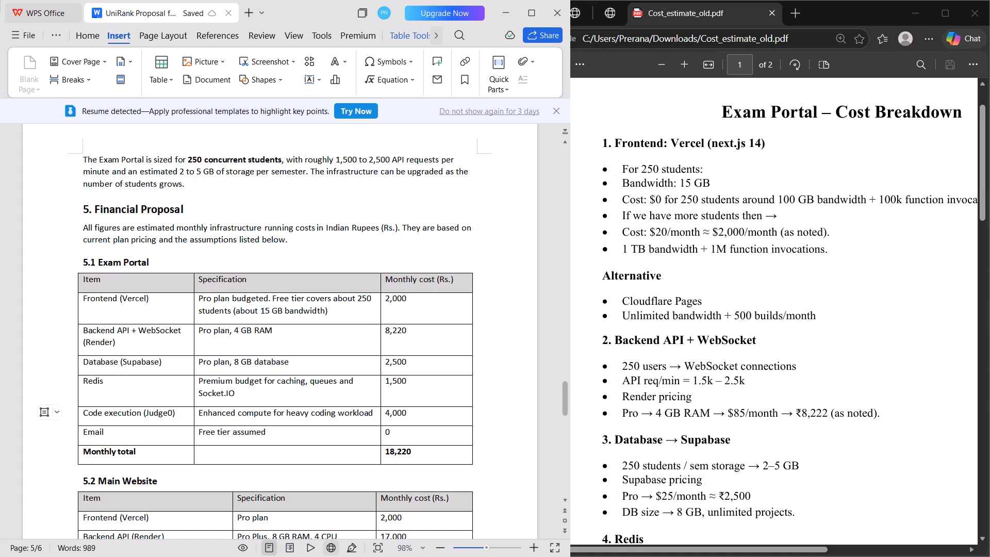
{"action": "scroll", "coordinate": [654, 387], "scroll_direction": "down", "scroll_amount": 4}
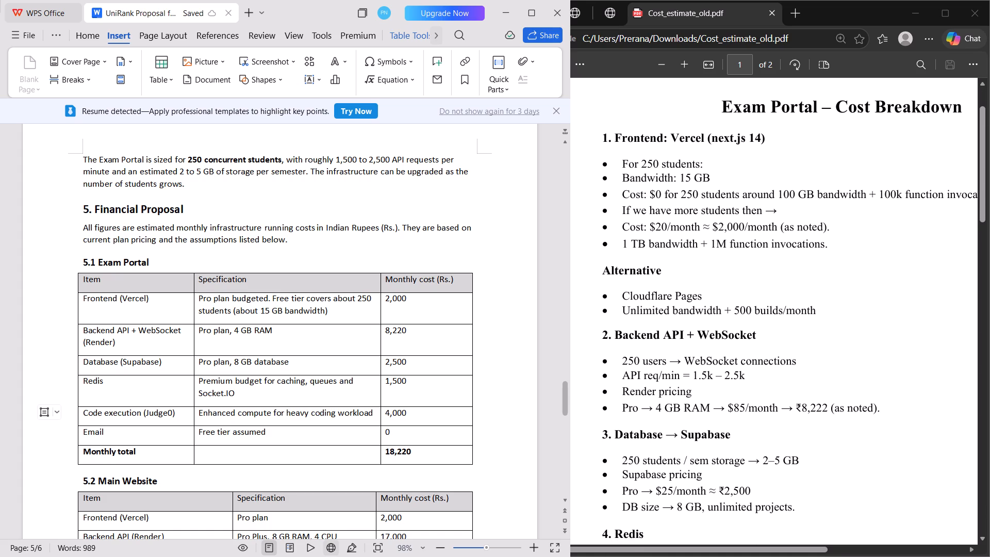
{"action": "scroll", "coordinate": [654, 387], "scroll_direction": "down", "scroll_amount": 1}
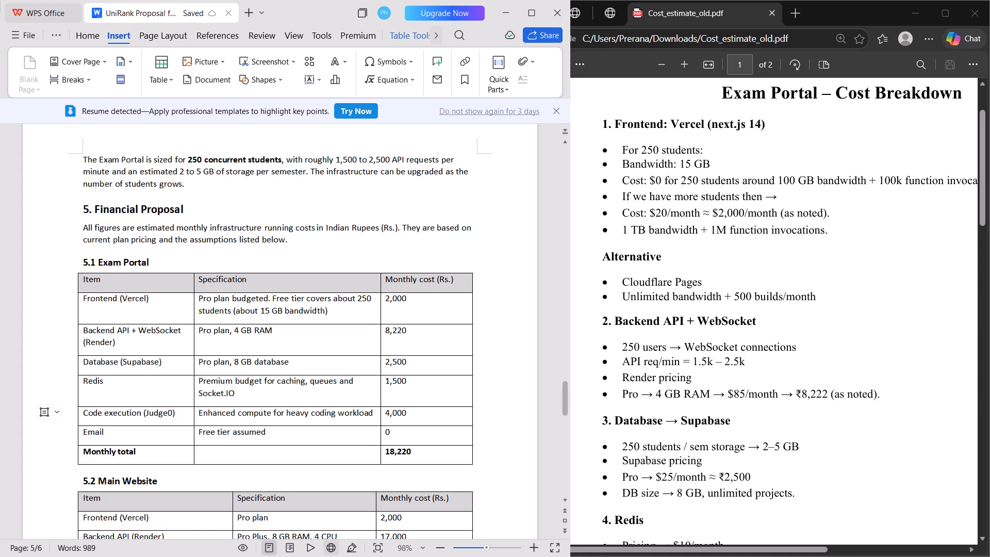
{"action": "scroll", "coordinate": [654, 387], "scroll_direction": "down", "scroll_amount": 1}
{"action": "scroll", "coordinate": [654, 387], "scroll_direction": "up", "scroll_amount": 2}
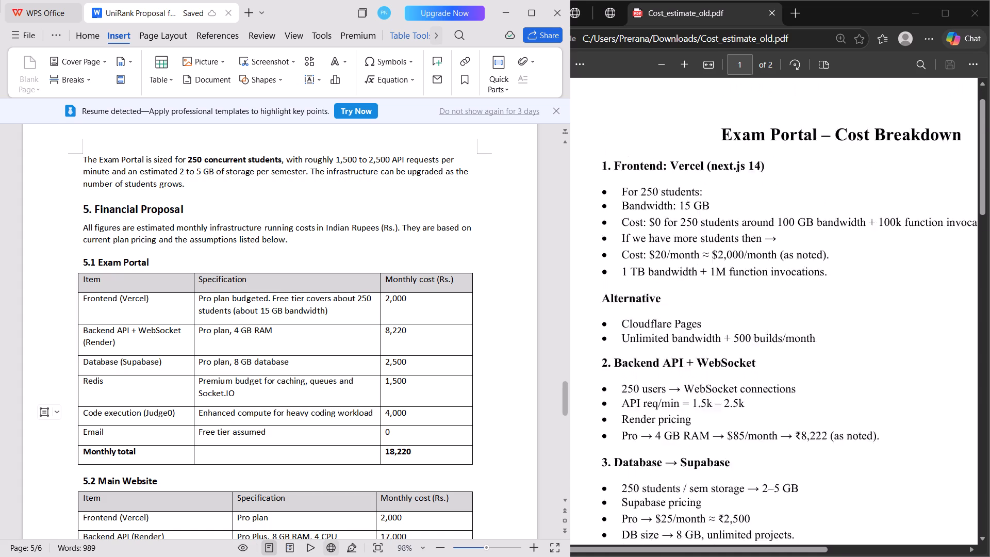
{"action": "scroll", "coordinate": [654, 387], "scroll_direction": "up", "scroll_amount": 2}
{"action": "scroll", "coordinate": [654, 387], "scroll_direction": "right", "scroll_amount": 3}
{"action": "scroll", "coordinate": [654, 387], "scroll_direction": "down", "scroll_amount": 2}
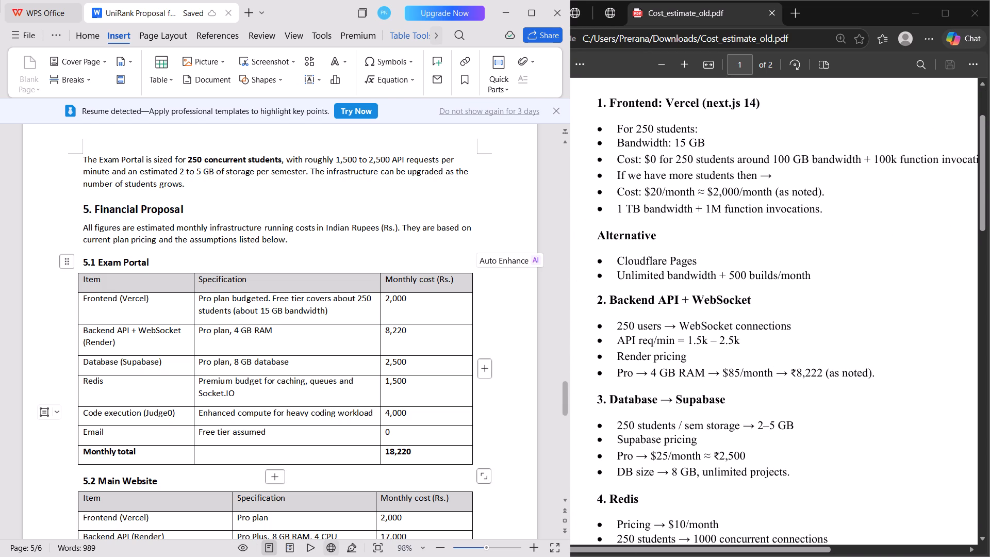
Set the monthly cost of Backend API + WebSocket (Render) in the 5.1 Exam Portal table to 8,222.
{"action": "left_click", "coordinate": [414, 333]}
{"action": "key", "text": "BackSpace"}
{"action": "key", "text": "2"}
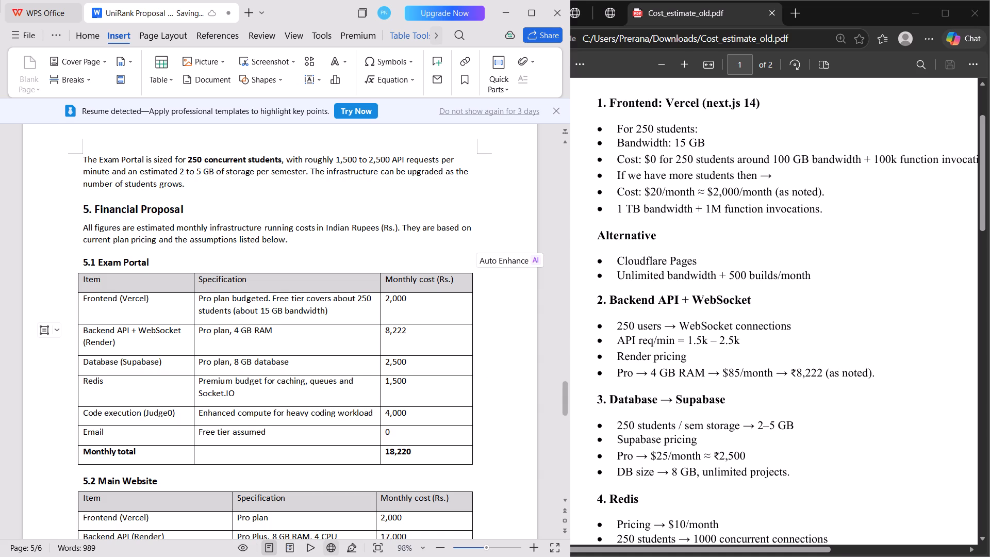
Compare the remaining Exam Portal table rows with the estimate's database, Redis, code execution, email and domain costs.
{"action": "scroll", "coordinate": [414, 333], "scroll_direction": "down", "scroll_amount": 1}
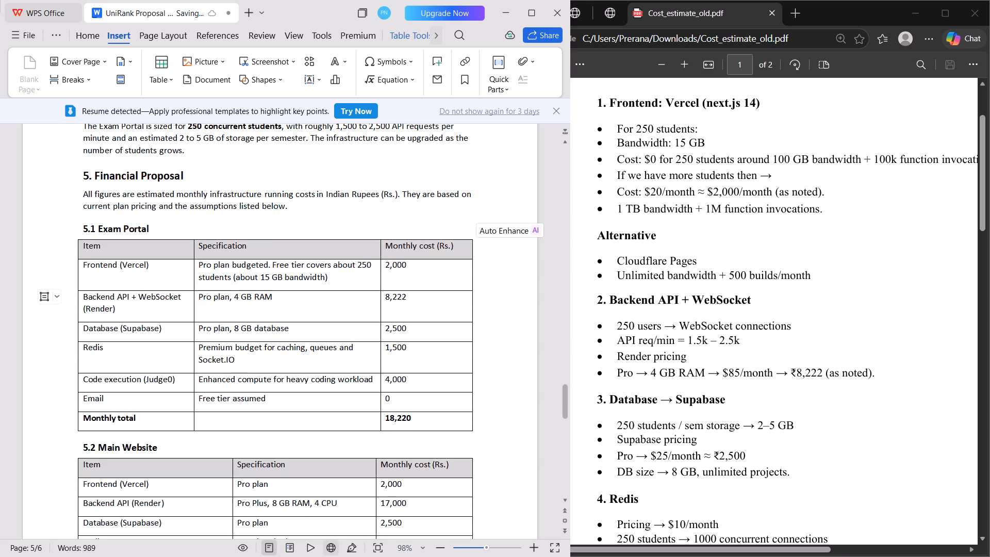
{"action": "scroll", "coordinate": [414, 333], "scroll_direction": "down", "scroll_amount": 2}
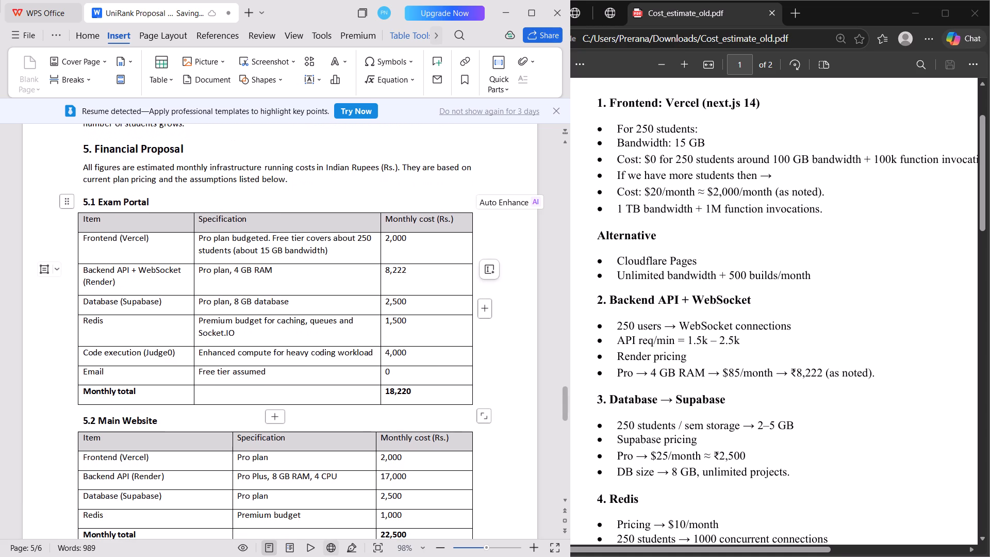
{"action": "scroll", "coordinate": [412, 327], "scroll_direction": "down", "scroll_amount": 1}
{"action": "scroll", "coordinate": [673, 414], "scroll_direction": "down", "scroll_amount": 3}
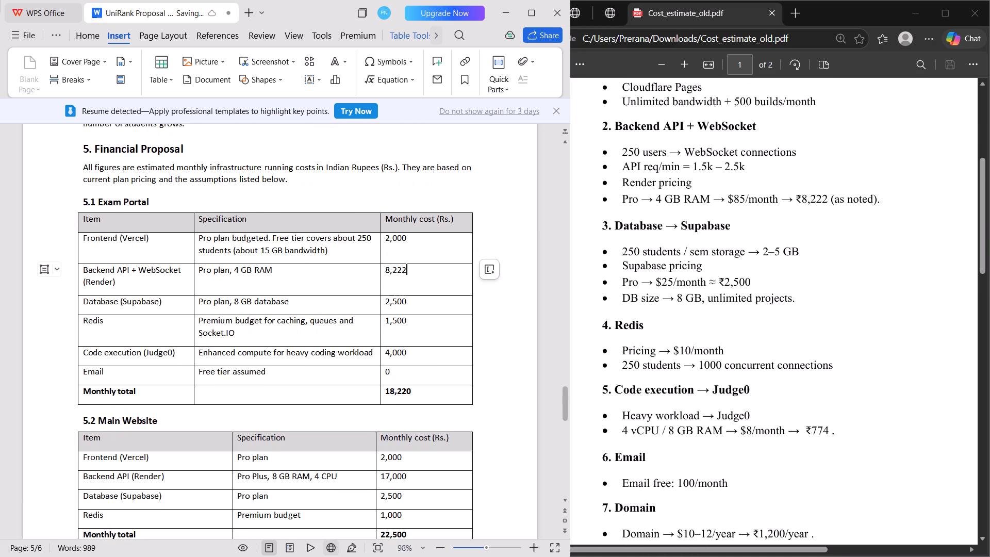
{"action": "scroll", "coordinate": [673, 414], "scroll_direction": "down", "scroll_amount": 1}
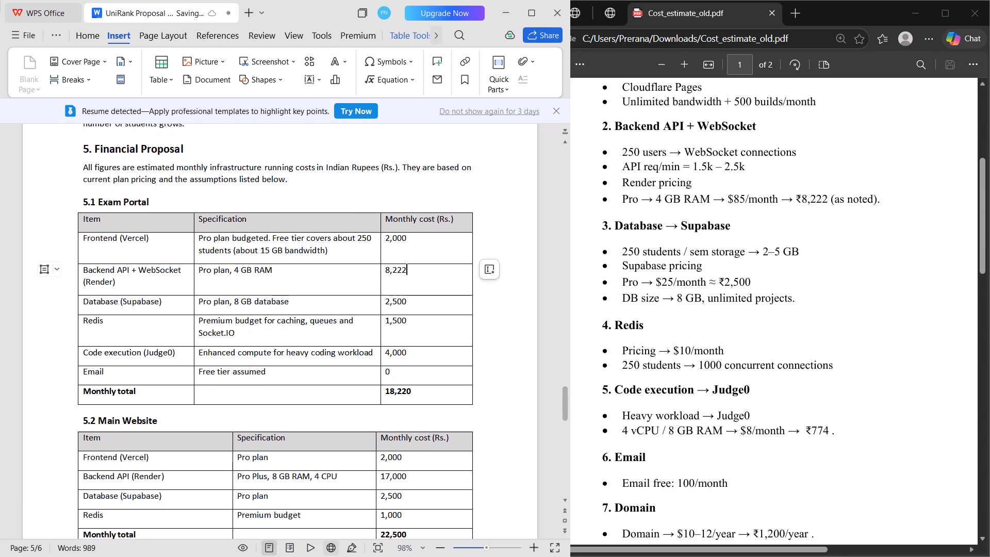
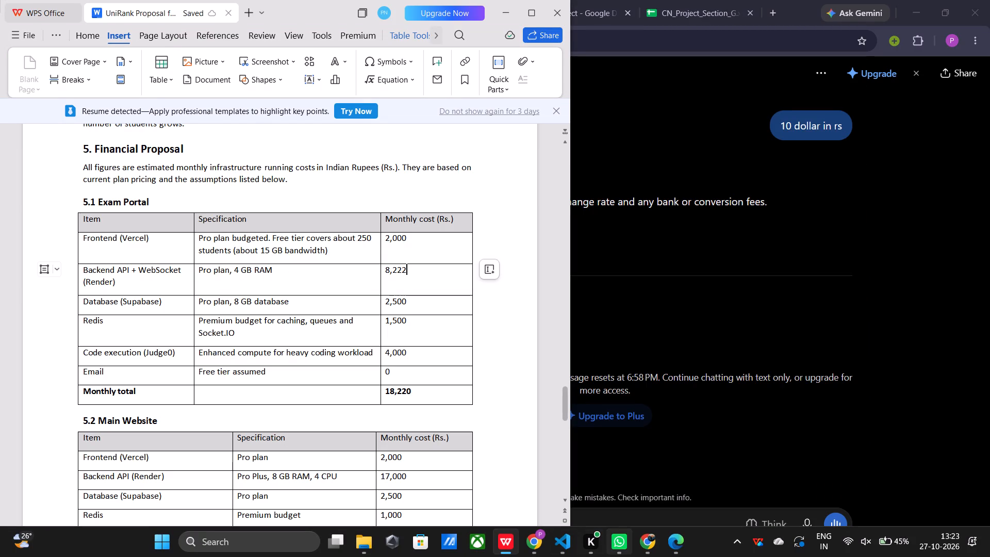
{"action": "left_click", "coordinate": [677, 548]}
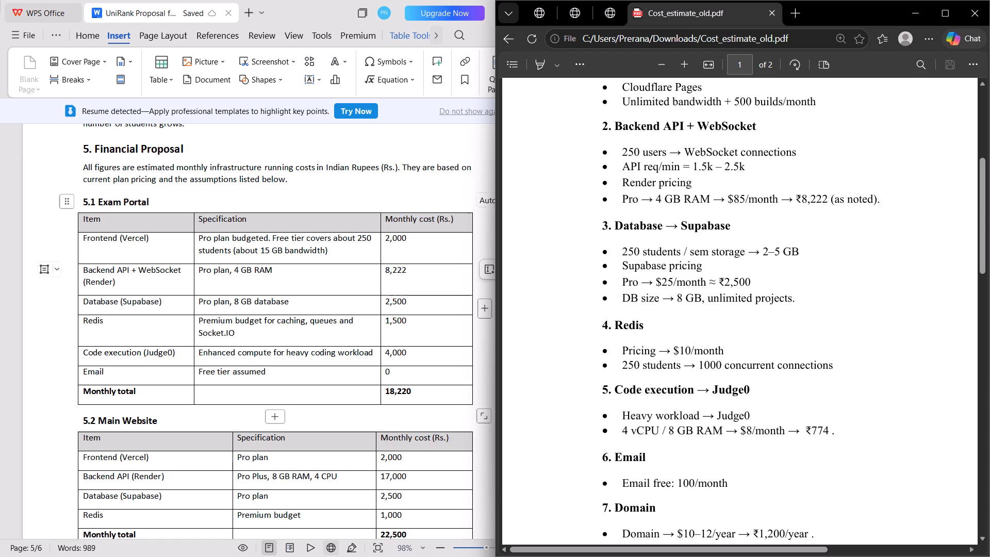
{"action": "left_click", "coordinate": [412, 322]}
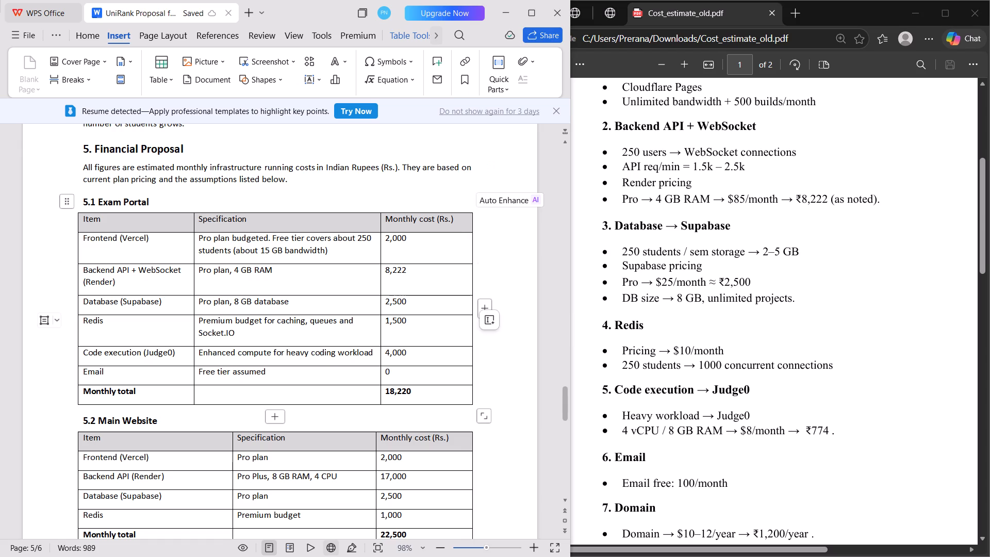
{"action": "key", "text": "BackSpace"}
{"action": "key", "text": "BackSpace"}
{"action": "key", "text": "BackSpace"}
{"action": "key", "text": "BackSpace"}
{"action": "key", "text": "BackSpace"}
{"action": "type", "text": "949"}
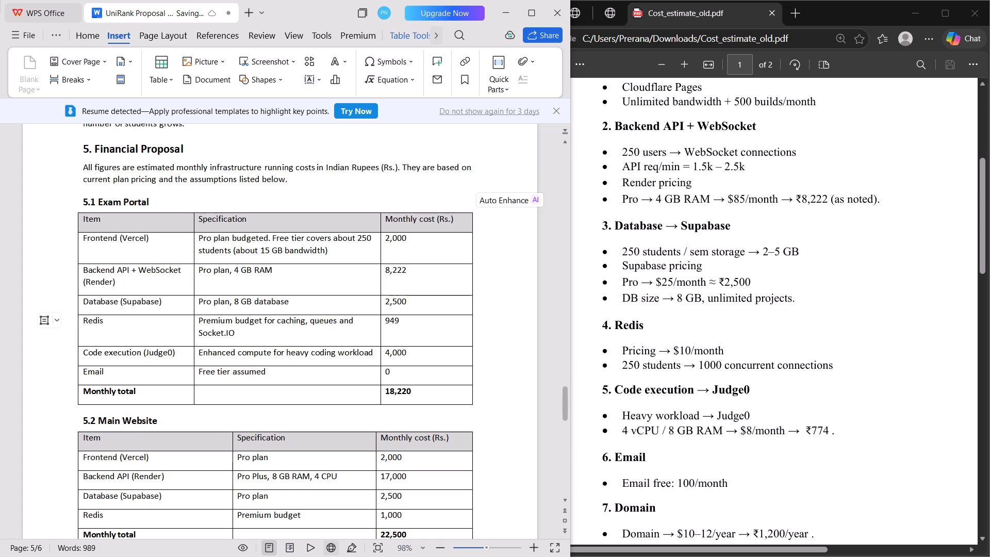
Set the monthly cost of Code execution (Judge0) in the 5.1 Exam Portal table to 774.
{"action": "scroll", "coordinate": [412, 322], "scroll_direction": "down", "scroll_amount": 1}
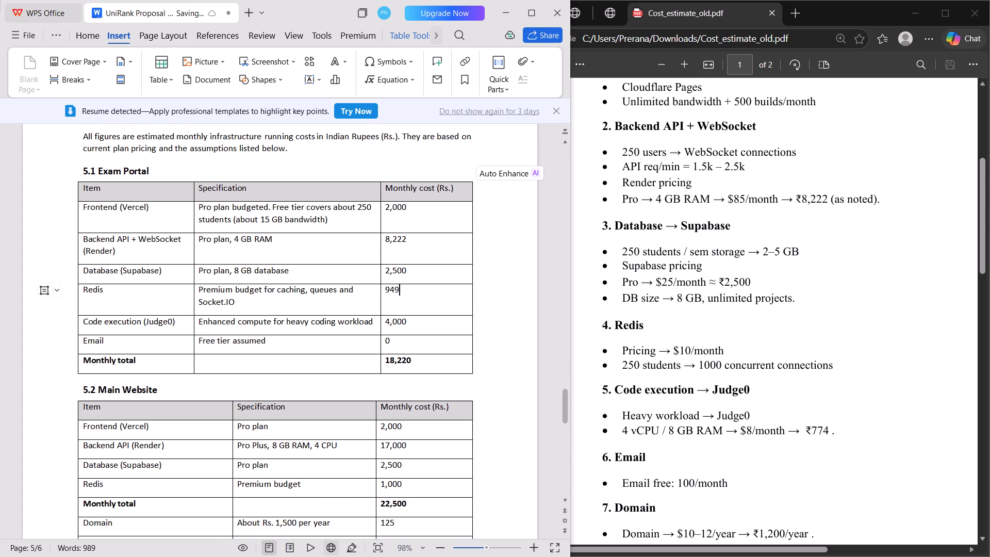
{"action": "scroll", "coordinate": [651, 346], "scroll_direction": "down", "scroll_amount": 1}
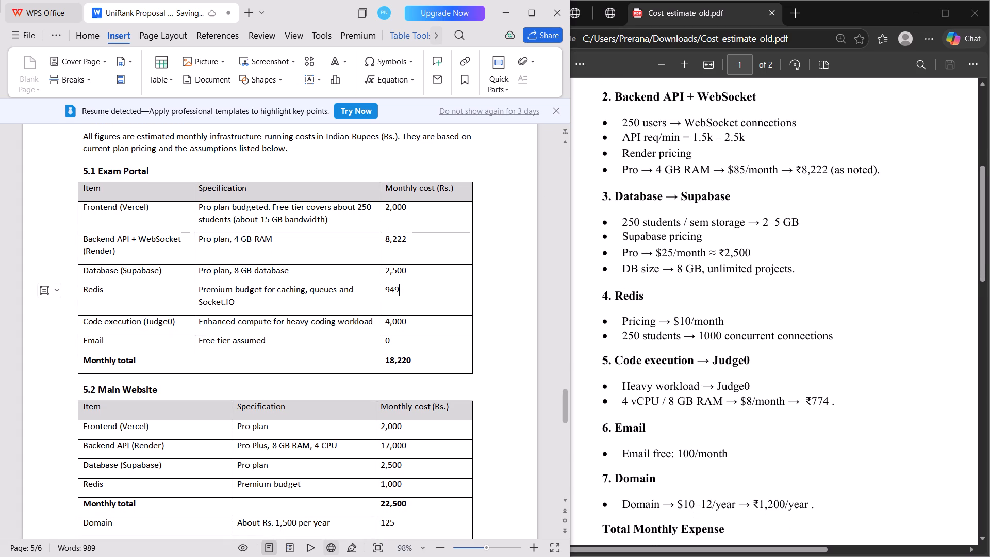
{"action": "scroll", "coordinate": [651, 346], "scroll_direction": "down", "scroll_amount": 1}
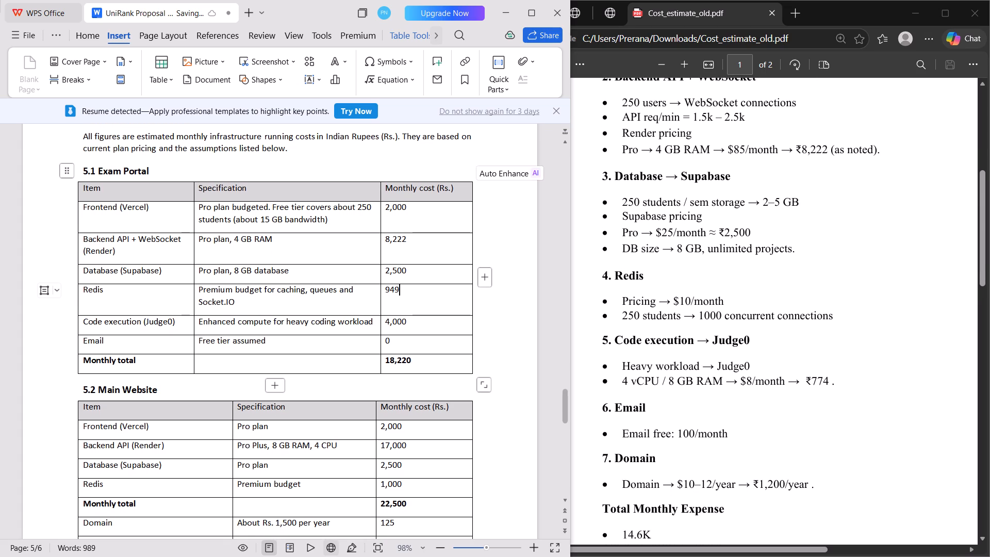
{"action": "left_click", "coordinate": [411, 329]}
{"action": "key", "text": "BackSpace"}
{"action": "key", "text": "BackSpace"}
{"action": "key", "text": "BackSpace"}
{"action": "key", "text": "BackSpace"}
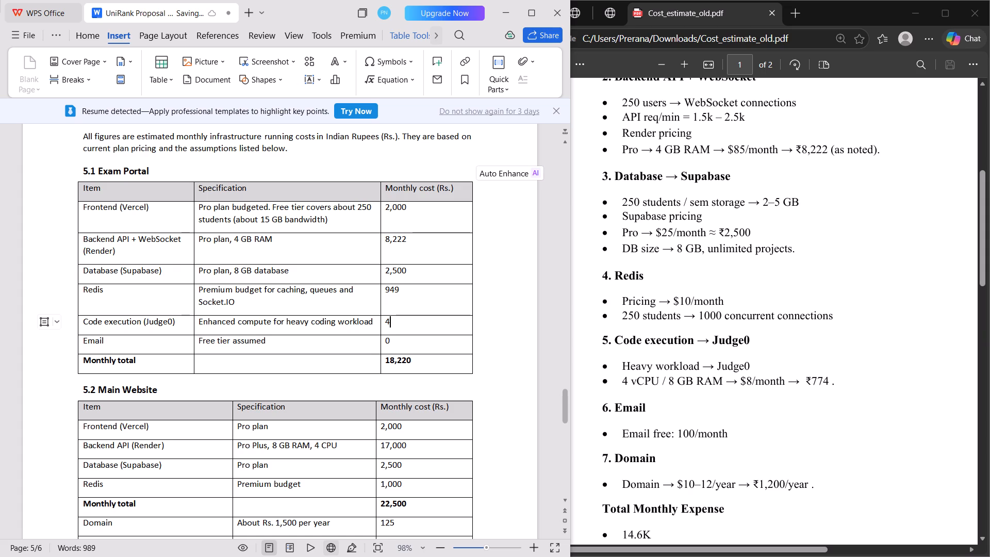
{"action": "key", "text": "BackSpace"}
{"action": "type", "text": "774"}
Set the Monthly total in the 5.1 Exam Portal table to 14,445, with a thousands comma.
{"action": "scroll", "coordinate": [421, 298], "scroll_direction": "down", "scroll_amount": 1}
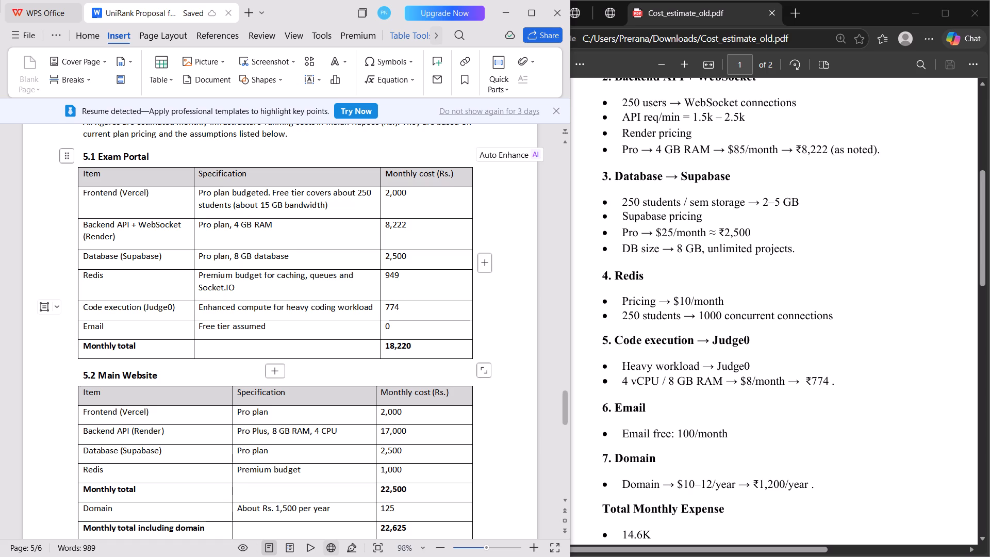
{"action": "left_click", "coordinate": [416, 347]}
{"action": "key", "text": "BackSpace"}
{"action": "key", "text": "BackSpace"}
{"action": "key", "text": "BackSpace"}
{"action": "key", "text": "BackSpace"}
{"action": "key", "text": "BackSpace"}
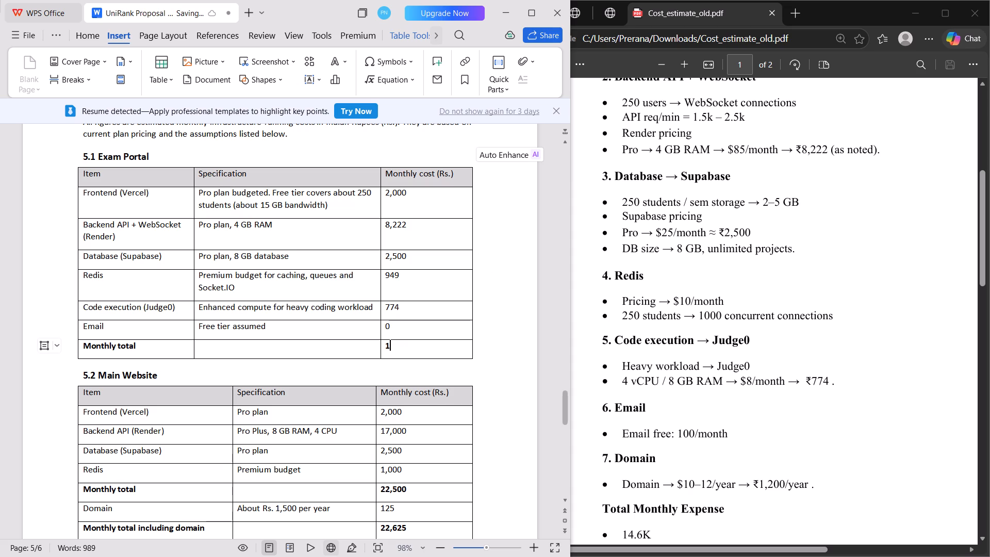
{"action": "key", "text": "4"}
{"action": "type", "text": "44"}
{"action": "key", "text": "5"}
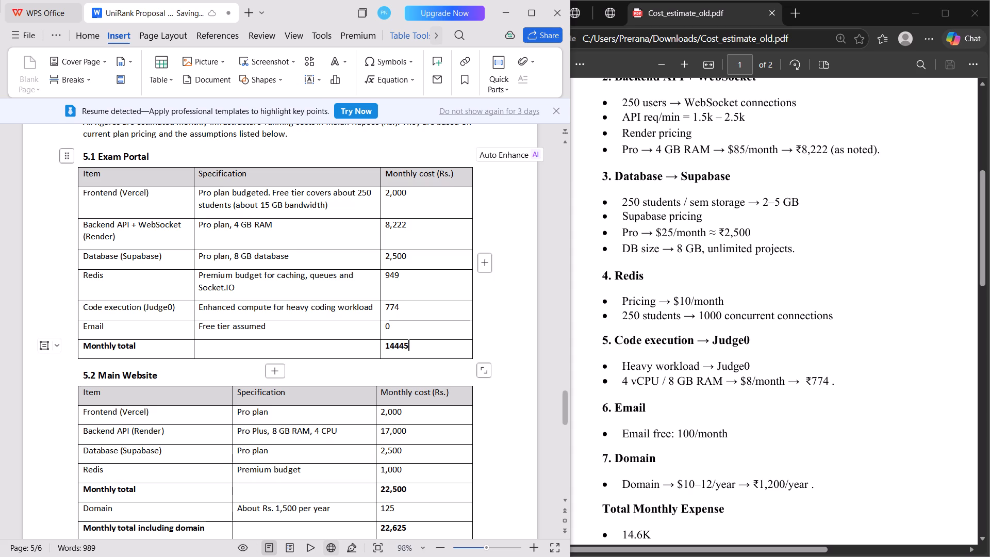
{"action": "left_click", "coordinate": [397, 344]}
{"action": "key", "text": "Left"}
{"action": "key", "text": "comma"}
Compare the proposal's 5.2 Main Website table with the Main Website hosting costs in the old estimate.
{"action": "scroll", "coordinate": [397, 344], "scroll_direction": "down", "scroll_amount": 2}
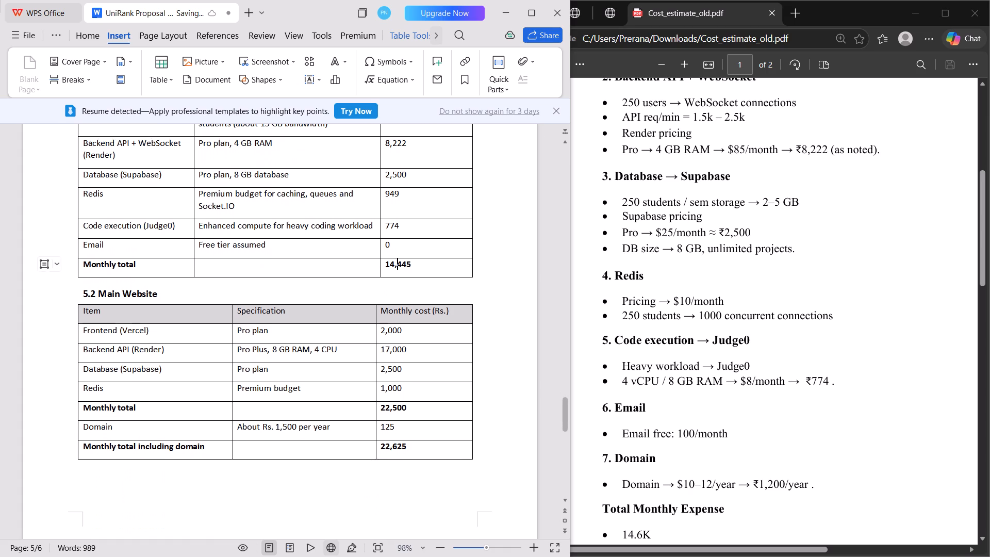
{"action": "scroll", "coordinate": [397, 344], "scroll_direction": "down", "scroll_amount": 2}
{"action": "scroll", "coordinate": [777, 281], "scroll_direction": "down", "scroll_amount": 3}
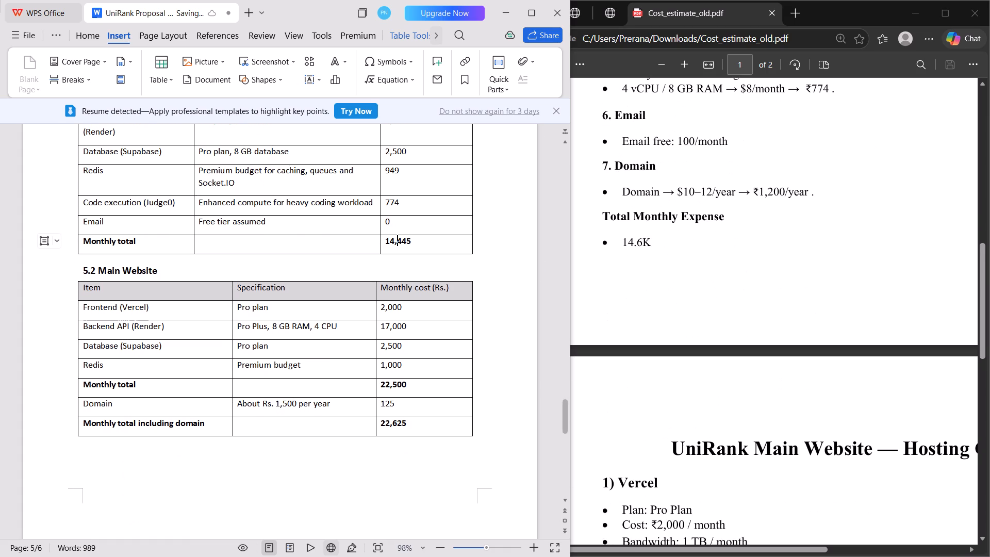
{"action": "scroll", "coordinate": [777, 281], "scroll_direction": "down", "scroll_amount": 3}
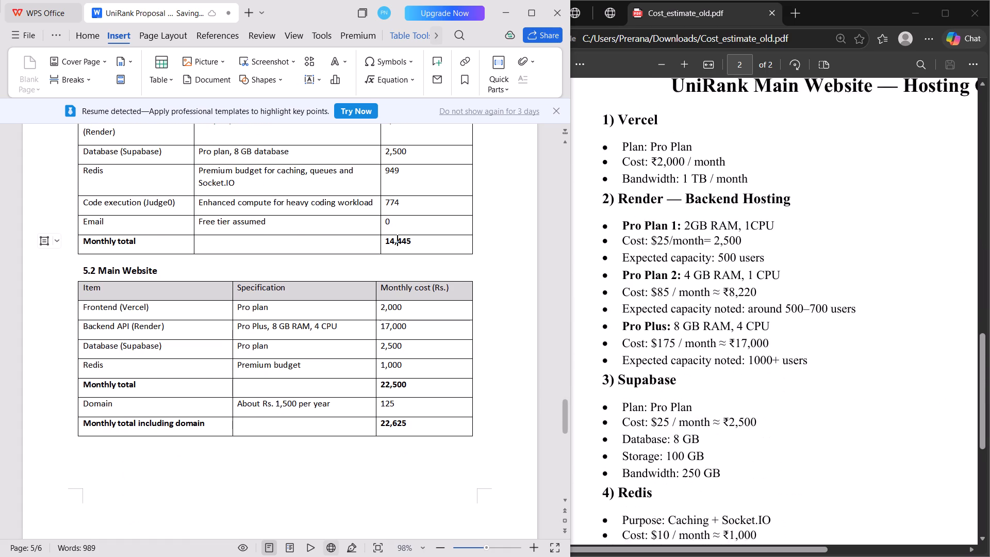
{"action": "scroll", "coordinate": [777, 281], "scroll_direction": "down", "scroll_amount": 1}
{"action": "scroll", "coordinate": [777, 281], "scroll_direction": "up", "scroll_amount": 1}
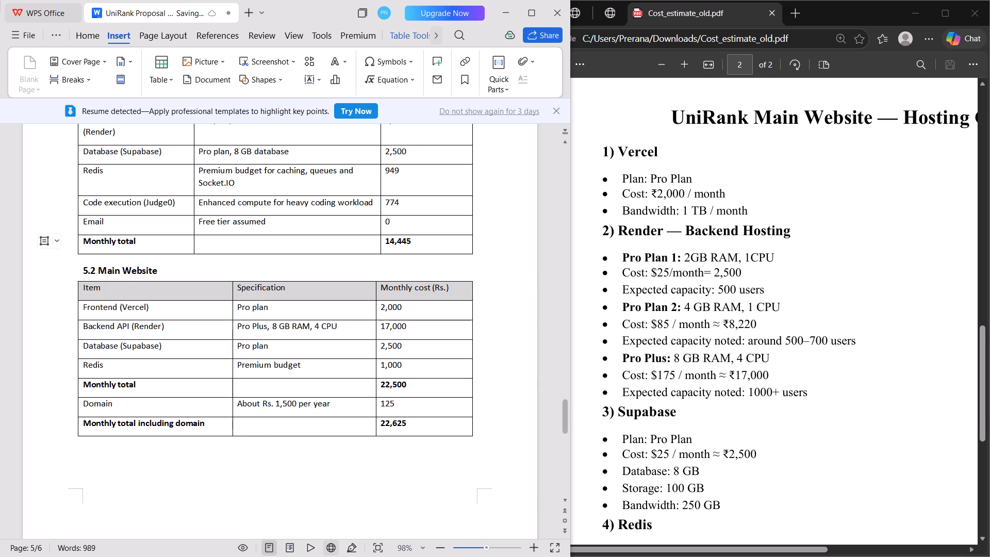
{"action": "left_click", "coordinate": [398, 330]}
{"action": "left_click", "coordinate": [410, 305]}
{"action": "left_click", "coordinate": [398, 237]}
{"action": "left_click", "coordinate": [435, 441]}
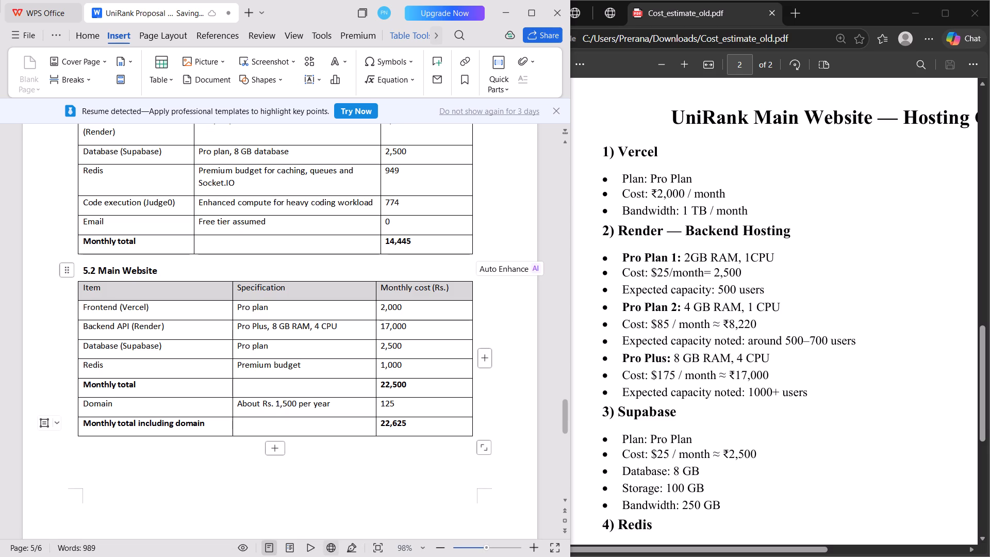
Set the monthly cost of Backend API (Render) in the 5.2 Main Website table to 2,500.
{"action": "left_click", "coordinate": [411, 330]}
{"action": "key", "text": "BackSpace"}
{"action": "key", "text": "BackSpace"}
{"action": "key", "text": "BackSpace"}
{"action": "key", "text": "BackSpace"}
{"action": "key", "text": "BackSpace"}
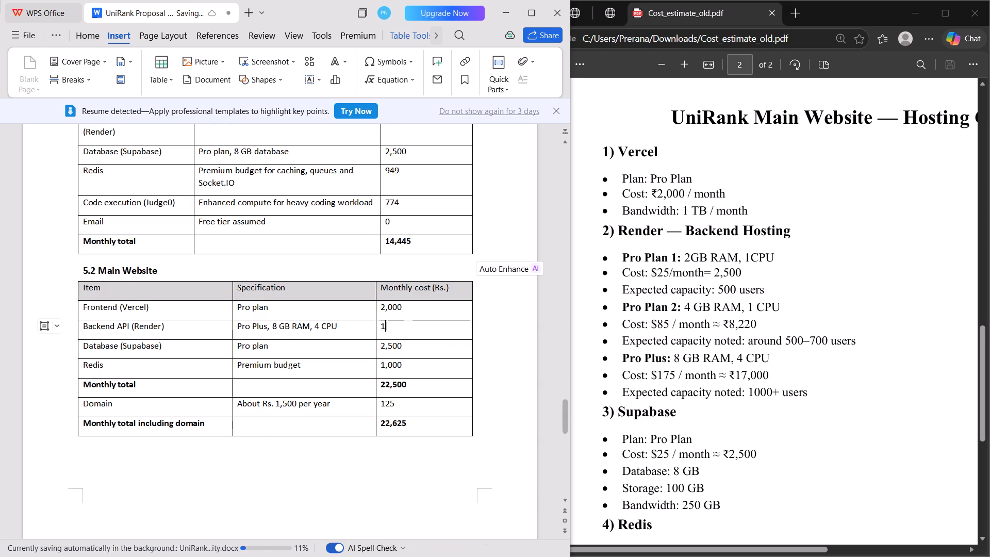
{"action": "key", "text": "BackSpace"}
{"action": "key", "text": "2"}
{"action": "type", "text": ",500"}
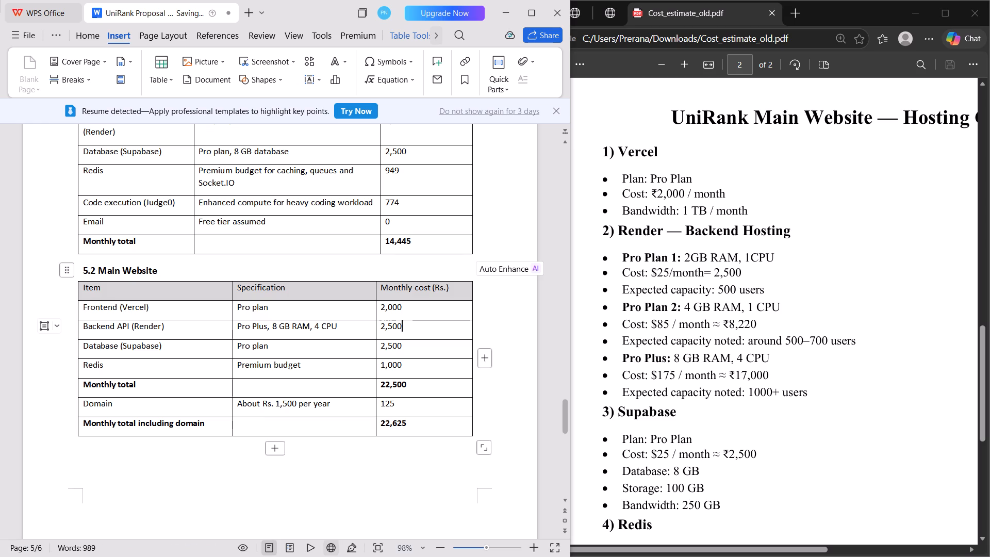
Check the estimate's Supabase, Redis, domain and total figures, and set the 5.2 Main Website Monthly total to 8,000.
{"action": "scroll", "coordinate": [715, 349], "scroll_direction": "down", "scroll_amount": 3}
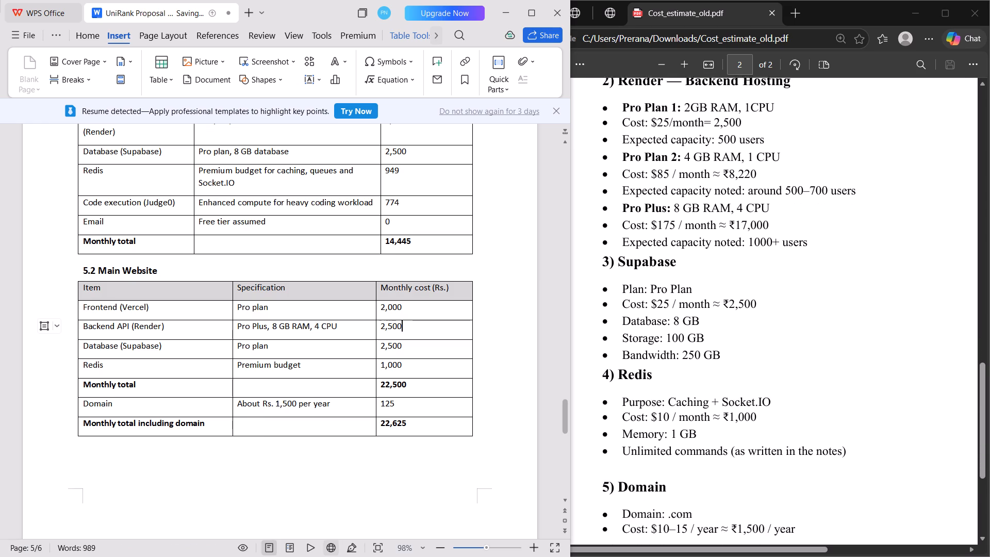
{"action": "scroll", "coordinate": [729, 360], "scroll_direction": "down", "scroll_amount": 1}
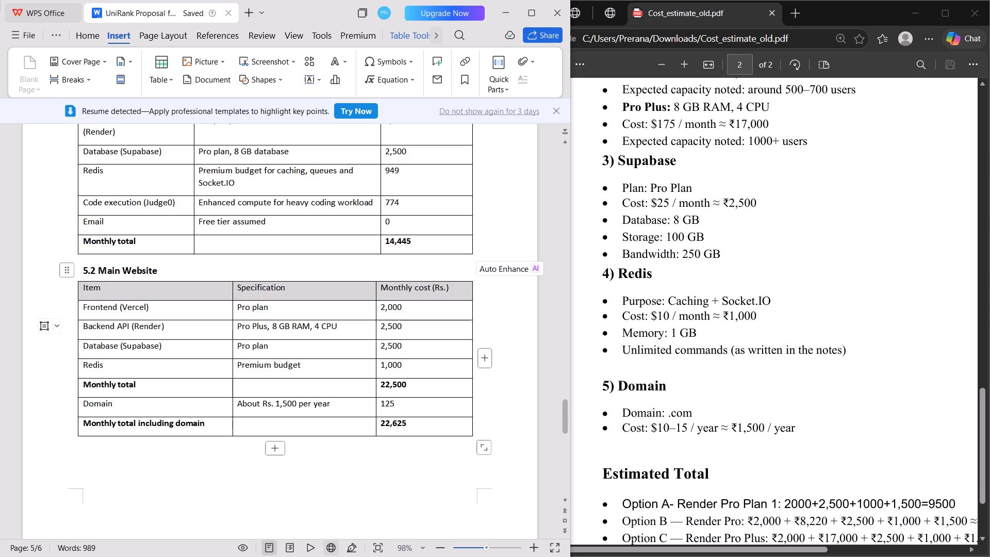
{"action": "left_click", "coordinate": [414, 385]}
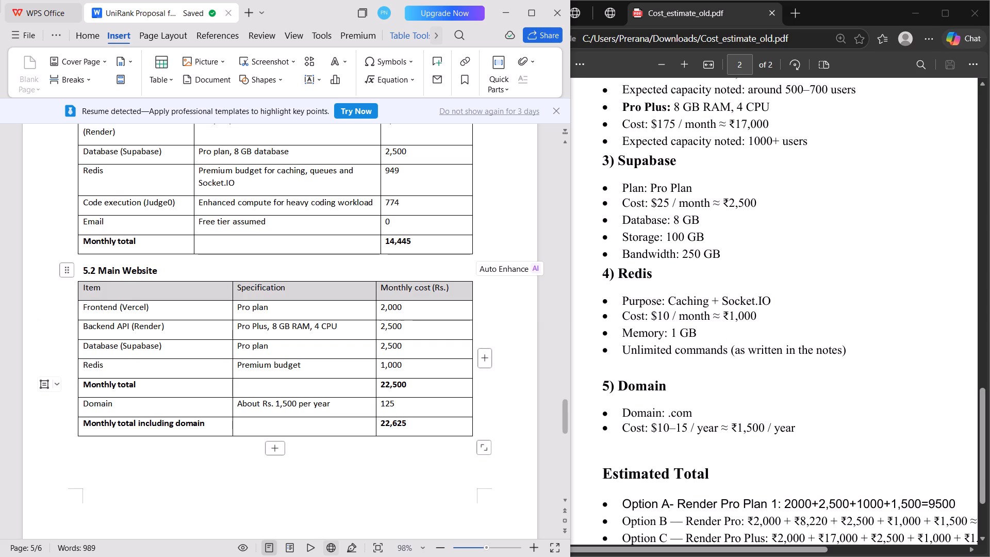
{"action": "key", "text": "BackSpace"}
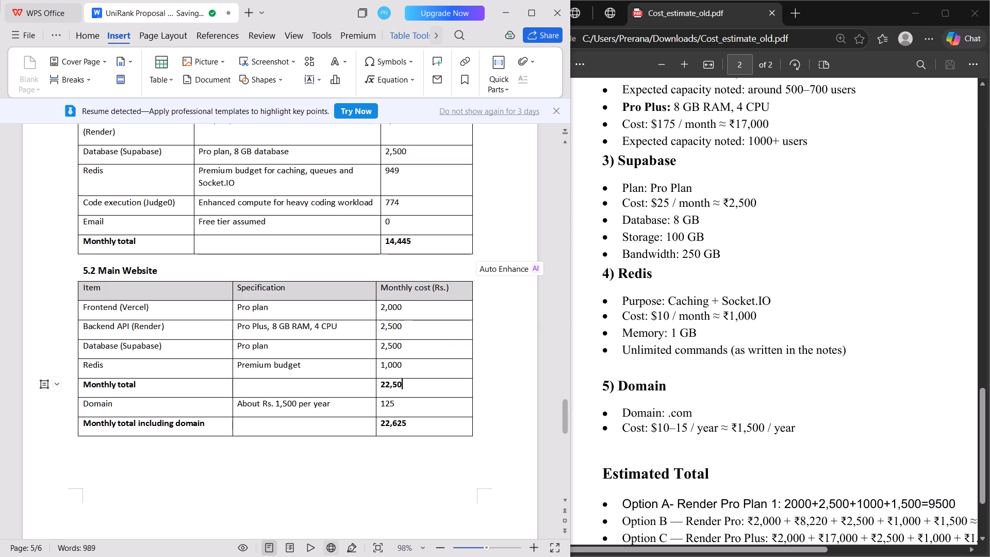
{"action": "key", "text": "BackSpace"}
{"action": "key", "text": "BackSpace"}
{"action": "key", "text": "BackSpace"}
{"action": "key", "text": "BackSpace"}
{"action": "key", "text": "BackSpace"}
{"action": "key", "text": "8"}
{"action": "type", "text": ",000"}
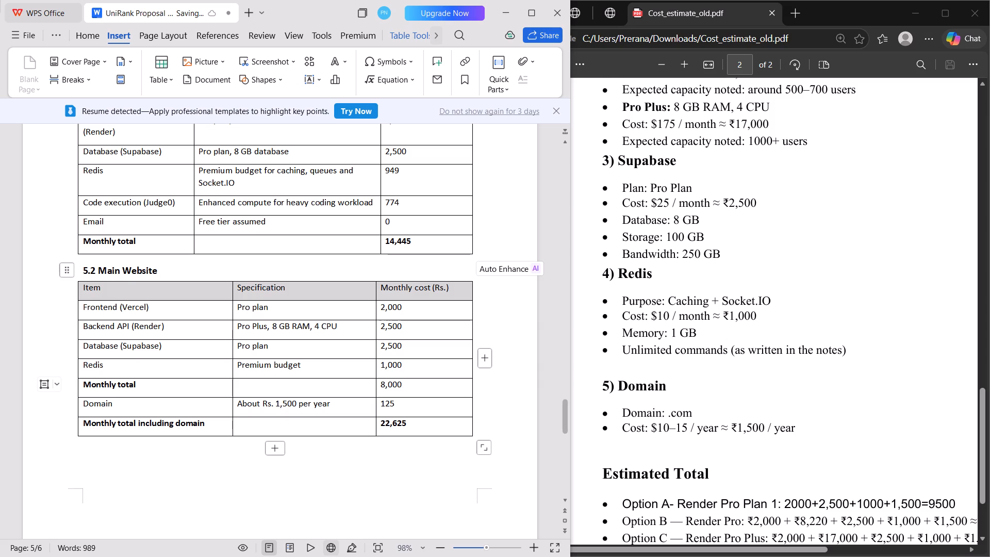
Set the monthly cost of Backend API (Render) in the 5.2 Main Website table to 8,220, matching the estimate's Pro Plan 2.
{"action": "scroll", "coordinate": [727, 267], "scroll_direction": "up", "scroll_amount": 3}
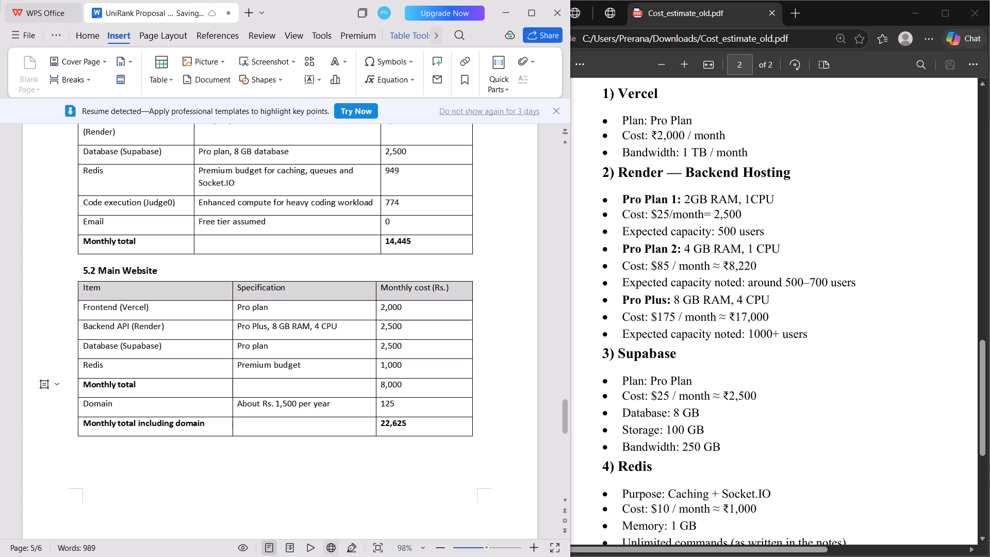
{"action": "left_click", "coordinate": [385, 332]}
{"action": "key", "text": "BackSpace"}
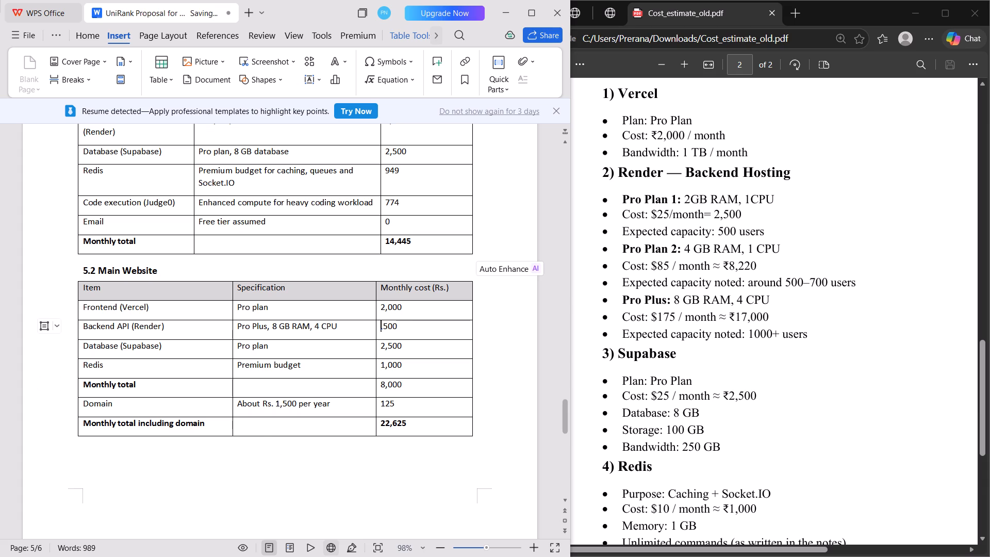
{"action": "key", "text": "8"}
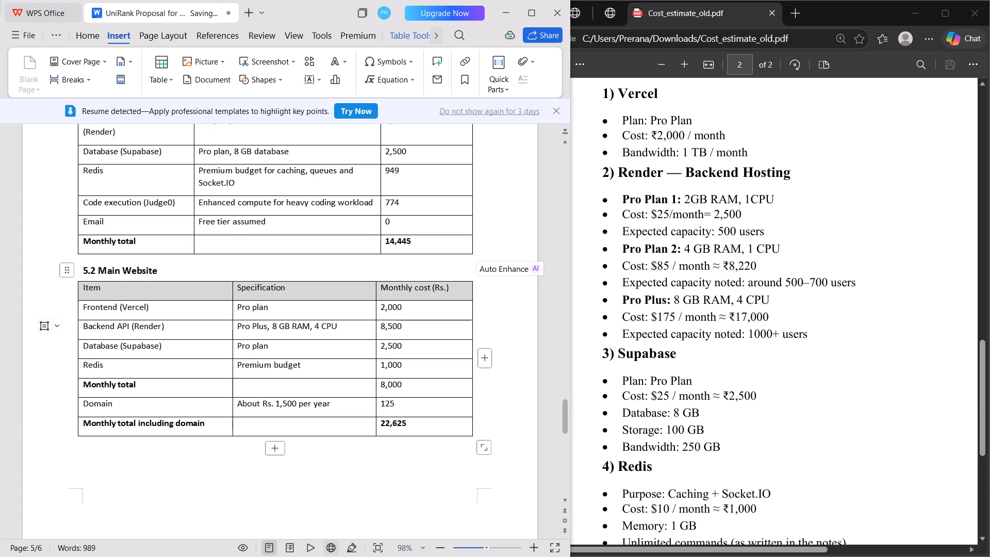
{"action": "left_click", "coordinate": [396, 327]}
{"action": "key", "text": "BackSpace"}
{"action": "key", "text": "BackSpace"}
{"action": "key", "text": "2"}
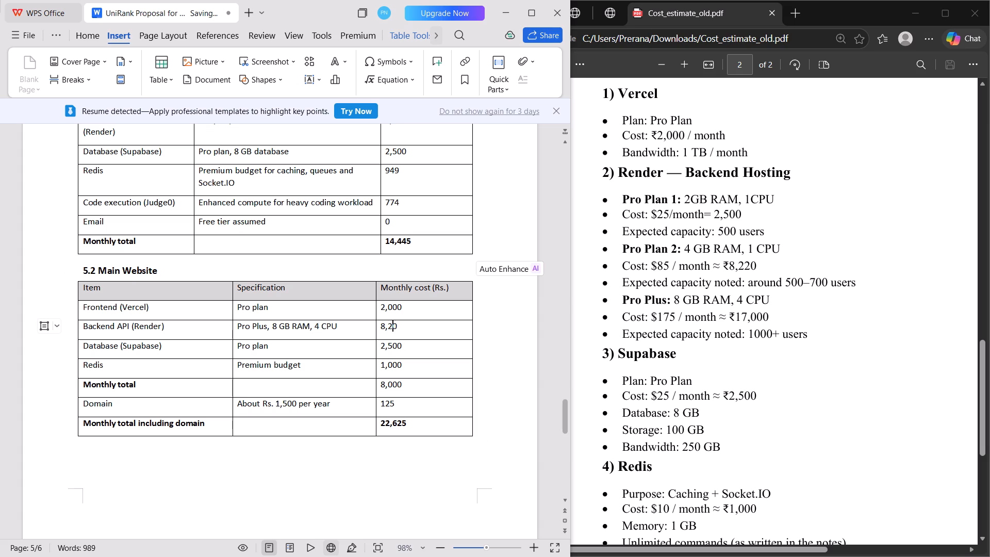
{"action": "key", "text": "2"}
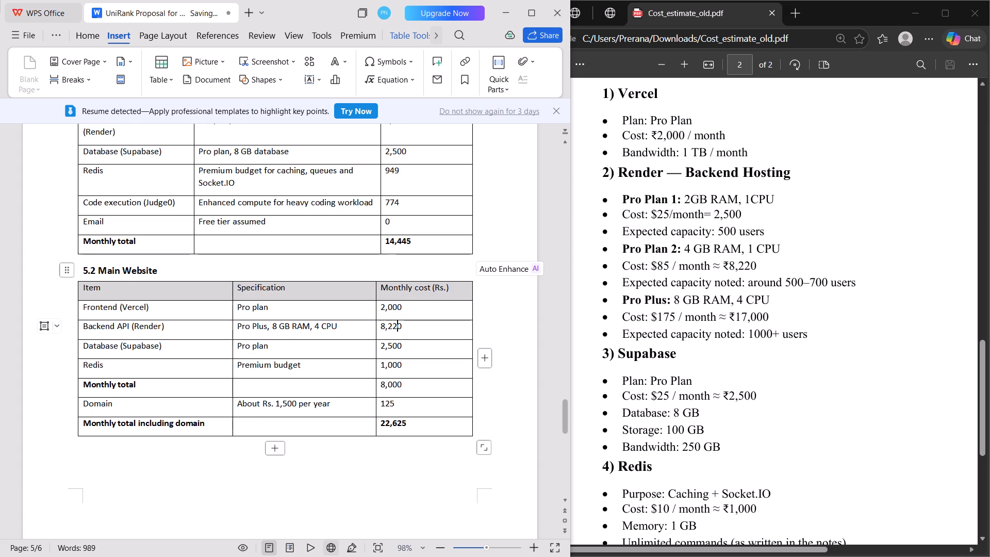
Set the Monthly total in the 5.2 Main Website table to 13,720 and make it bold.
{"action": "left_click", "coordinate": [385, 387]}
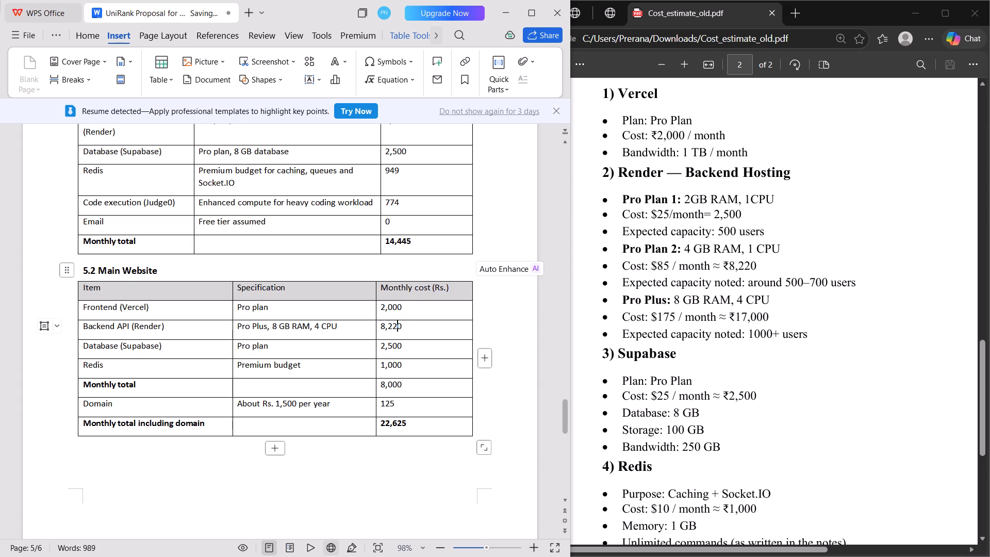
{"action": "left_click", "coordinate": [385, 387]}
{"action": "key", "text": "BackSpace"}
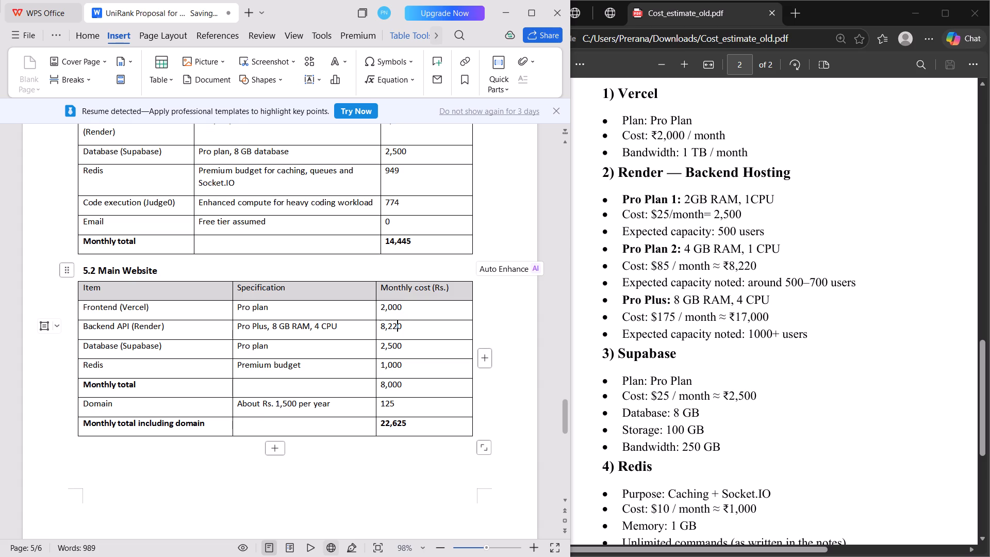
{"action": "left_click", "coordinate": [421, 311]}
{"action": "triple_click", "coordinate": [391, 391]}
{"action": "left_click", "coordinate": [439, 219]}
{"action": "left_click", "coordinate": [440, 285]}
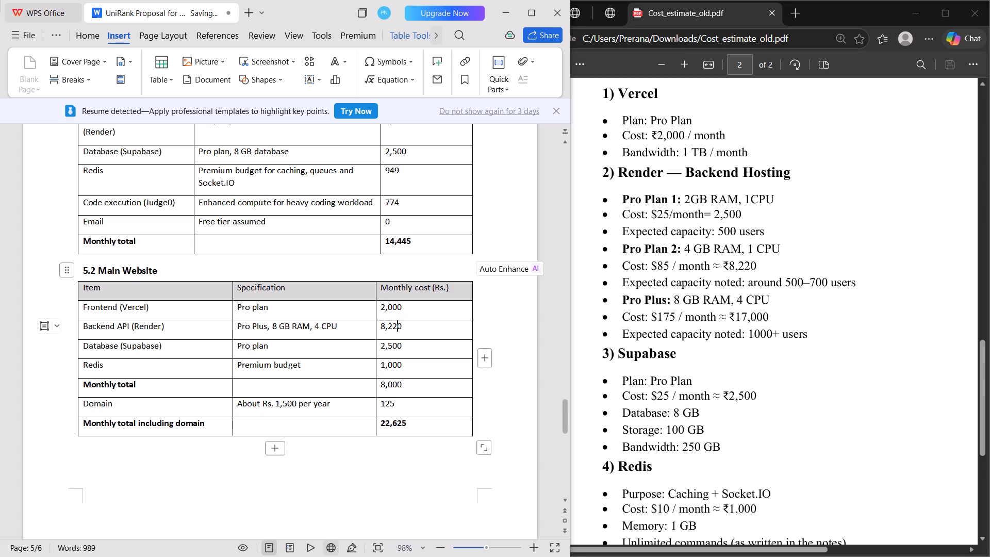
{"action": "left_click", "coordinate": [658, 295]}
{"action": "left_click", "coordinate": [368, 408]}
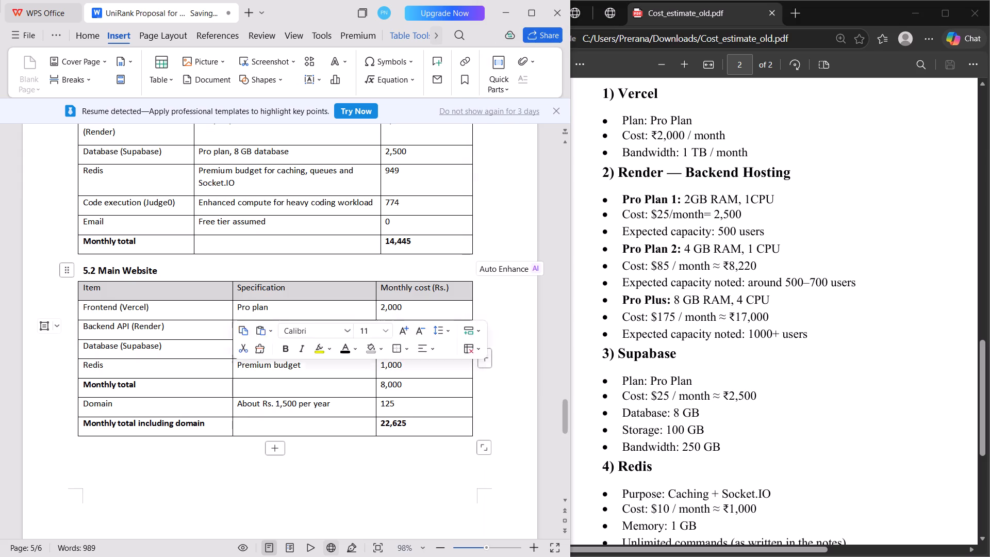
{"action": "left_click", "coordinate": [390, 396]}
{"action": "left_click", "coordinate": [382, 387]}
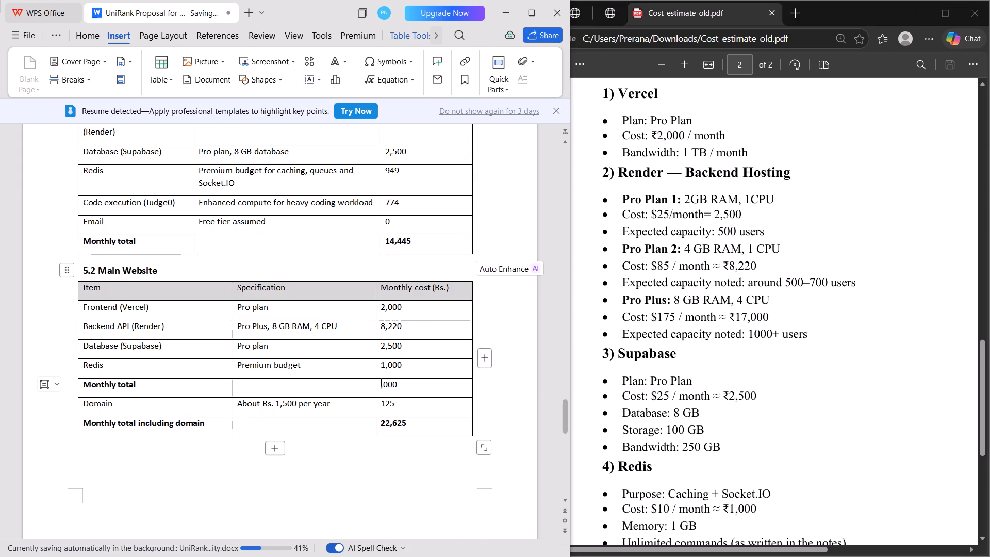
{"action": "type", "text": "13"}
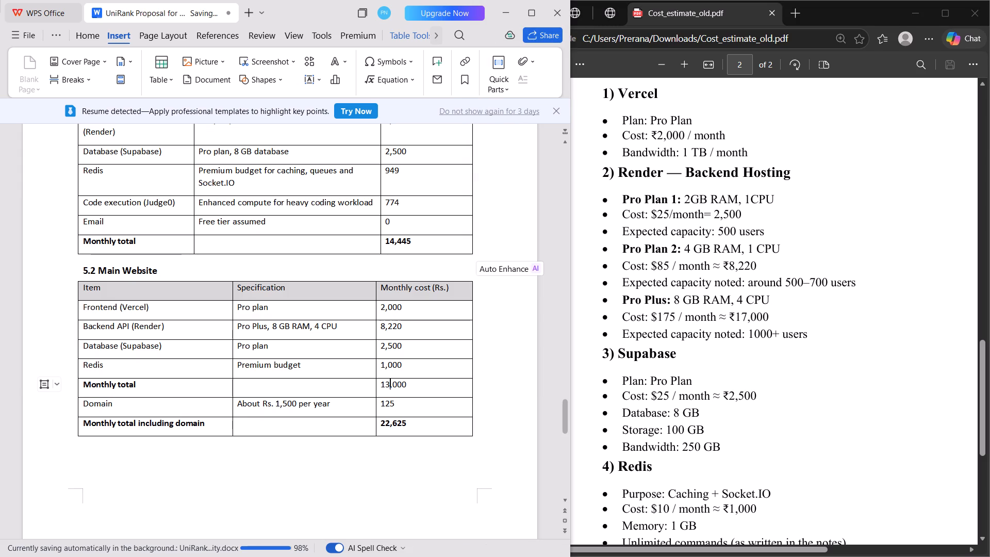
{"action": "left_click", "coordinate": [400, 386]}
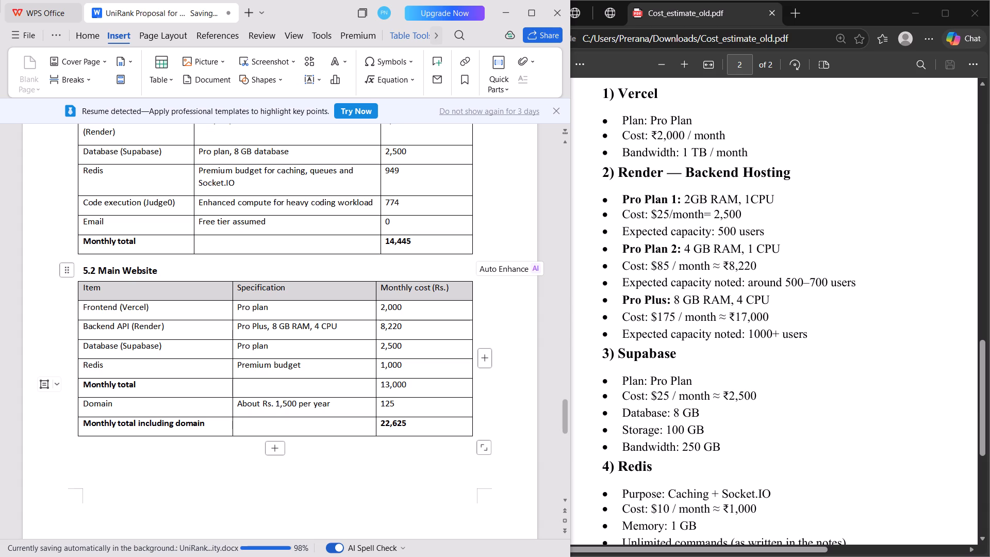
{"action": "key", "text": "BackSpace"}
{"action": "key", "text": "BackSpace"}
{"action": "type", "text": "72"}
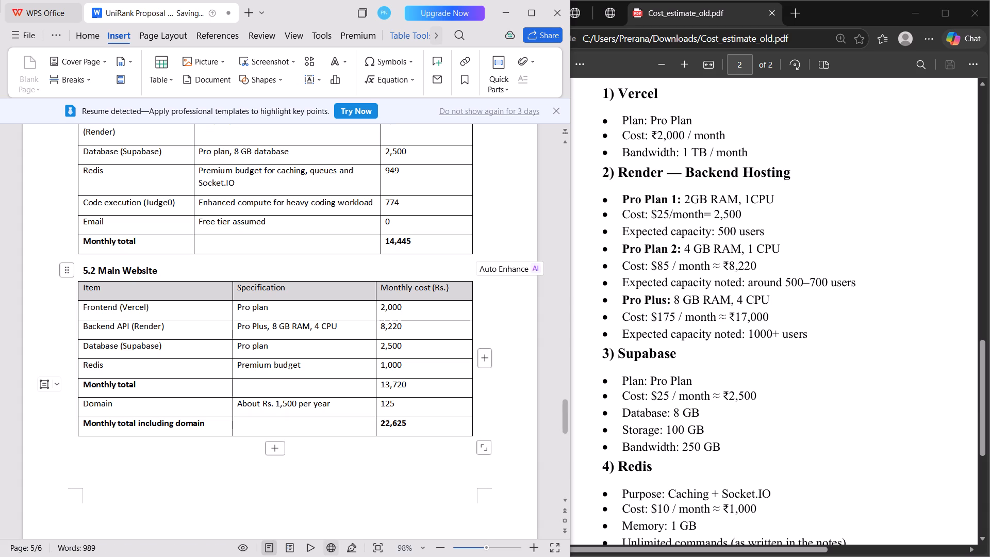
{"action": "triple_click", "coordinate": [396, 386]}
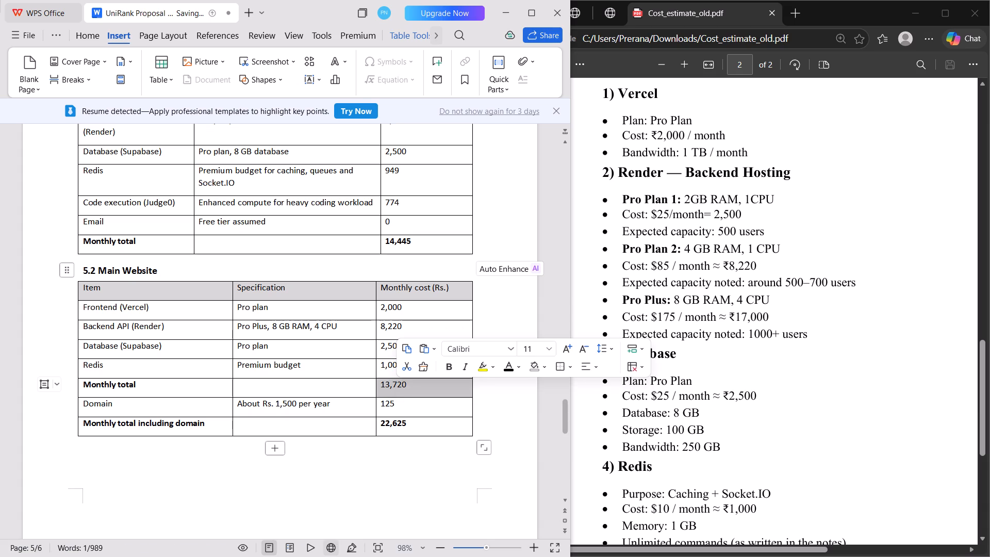
{"action": "left_click", "coordinate": [451, 365]}
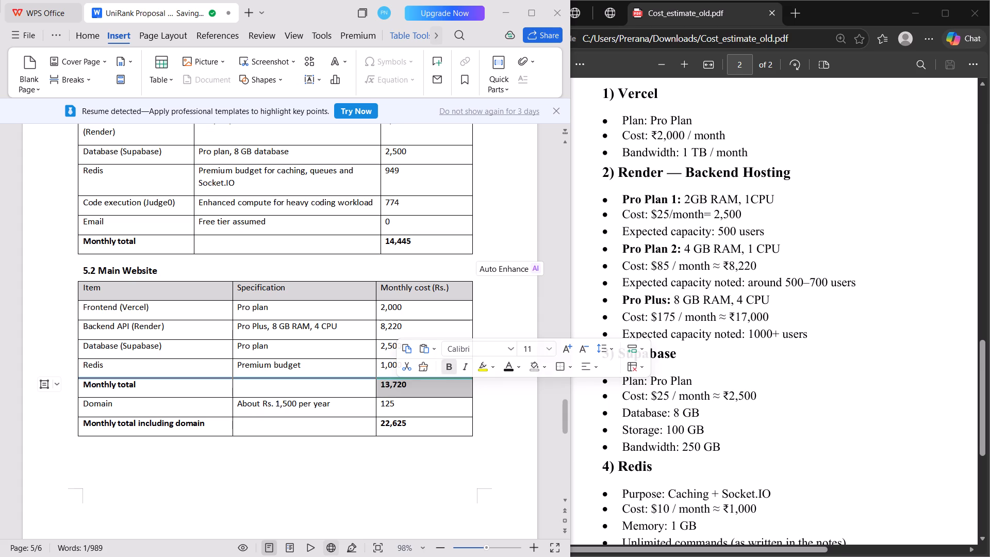
{"action": "left_click", "coordinate": [415, 402]}
Replace the Monthly total including domain in the 5.2 Main Website table with 13,845, in bold.
{"action": "left_click", "coordinate": [406, 423]}
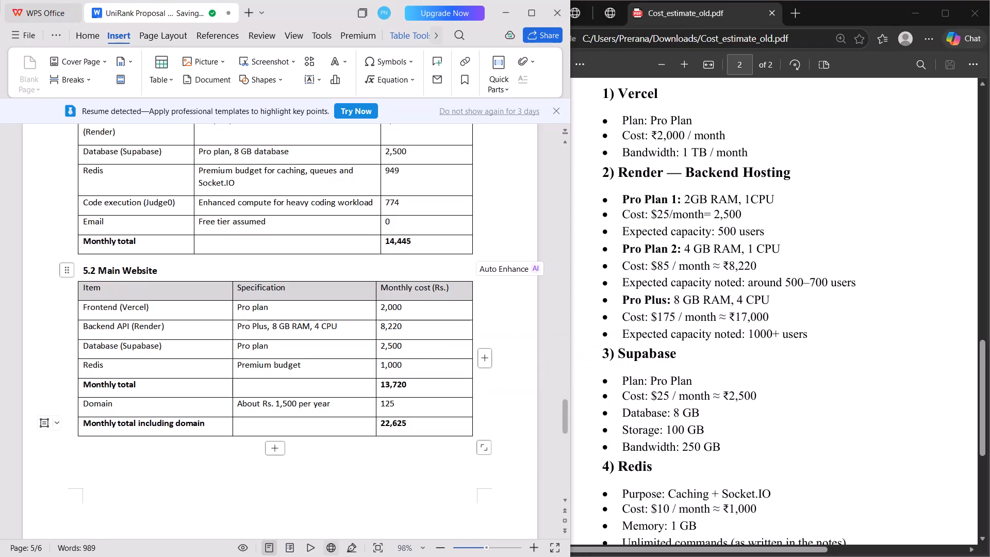
{"action": "key", "text": "BackSpace"}
{"action": "key", "text": "BackSpace"}
{"action": "key", "text": "BackSpace"}
{"action": "key", "text": "BackSpace"}
{"action": "key", "text": "BackSpace"}
{"action": "key", "text": "BackSpace"}
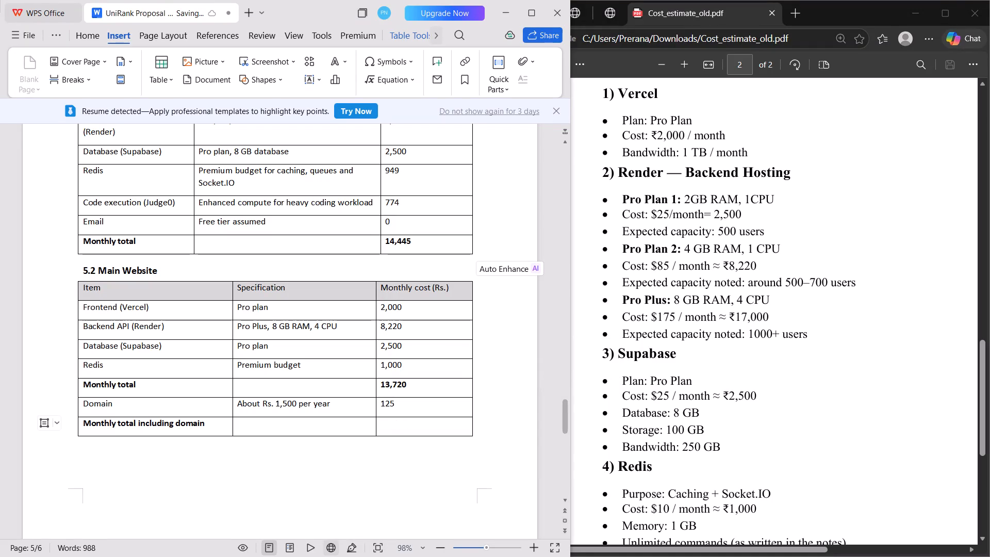
{"action": "type", "text": "13,"}
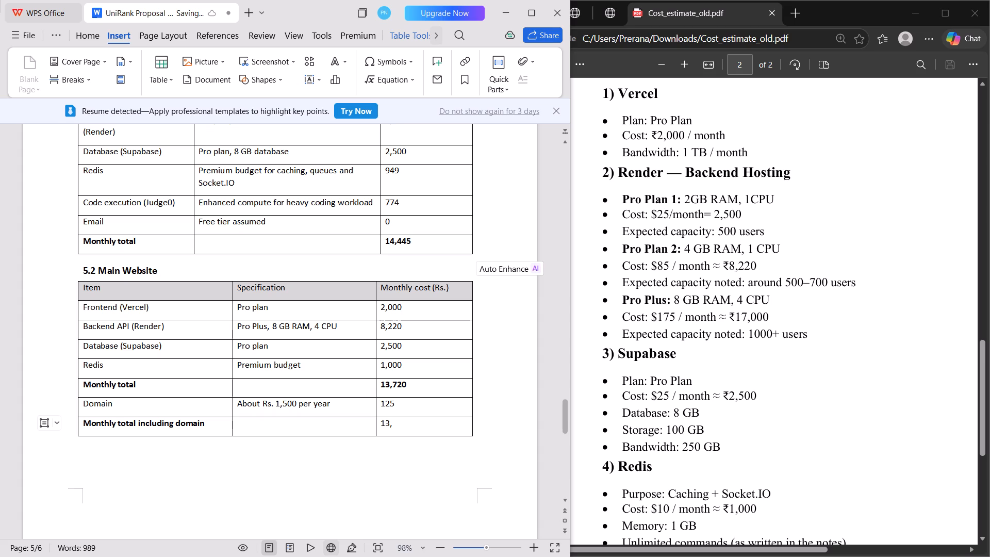
{"action": "type", "text": "845"}
{"action": "triple_click", "coordinate": [406, 423]}
{"action": "left_click", "coordinate": [464, 403]}
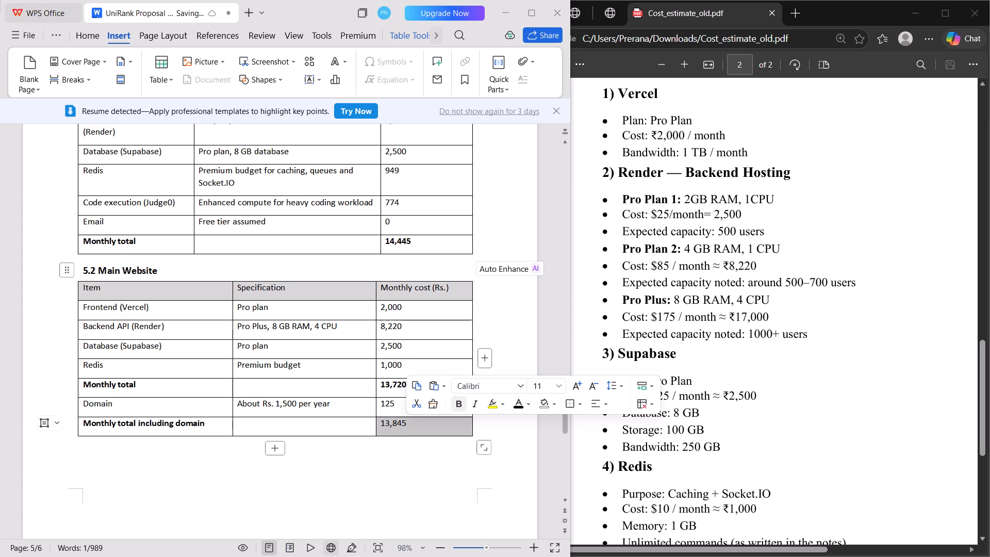
{"action": "left_click", "coordinate": [392, 470]}
{"action": "left_click", "coordinate": [371, 433]}
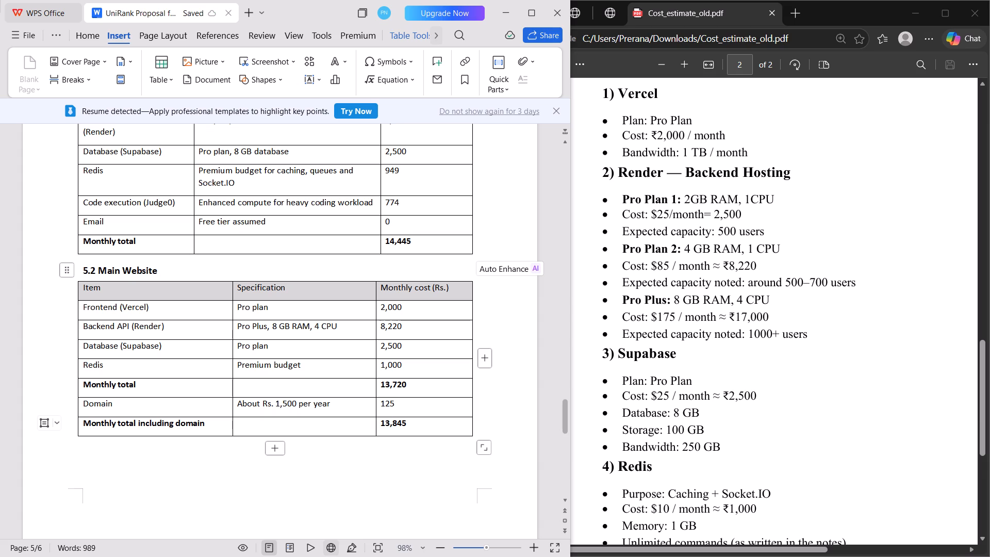
Change the Domain row's specification in the 5.2 Main Website table to "About Rs. 2000 per year".
{"action": "scroll", "coordinate": [371, 433], "scroll_direction": "down", "scroll_amount": 1}
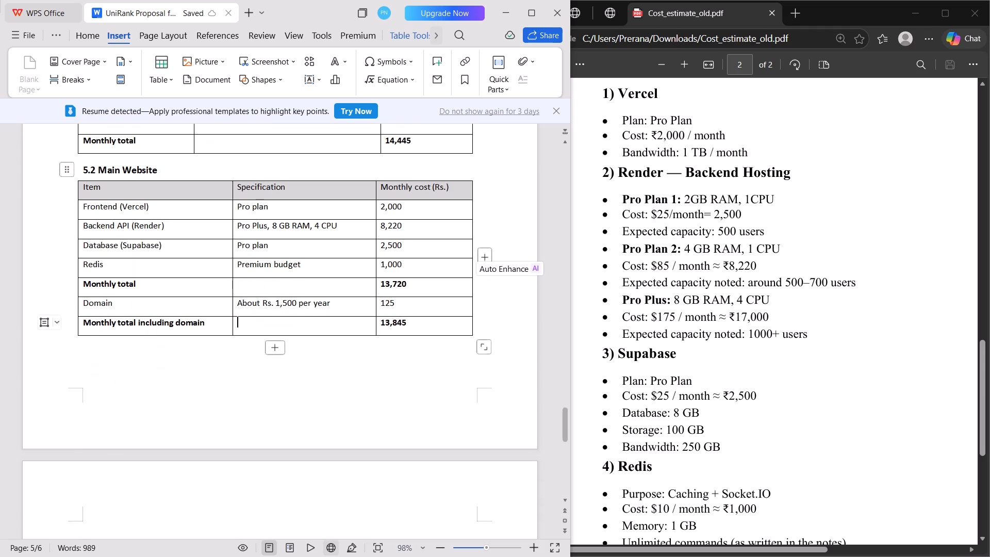
{"action": "scroll", "coordinate": [371, 433], "scroll_direction": "down", "scroll_amount": 1}
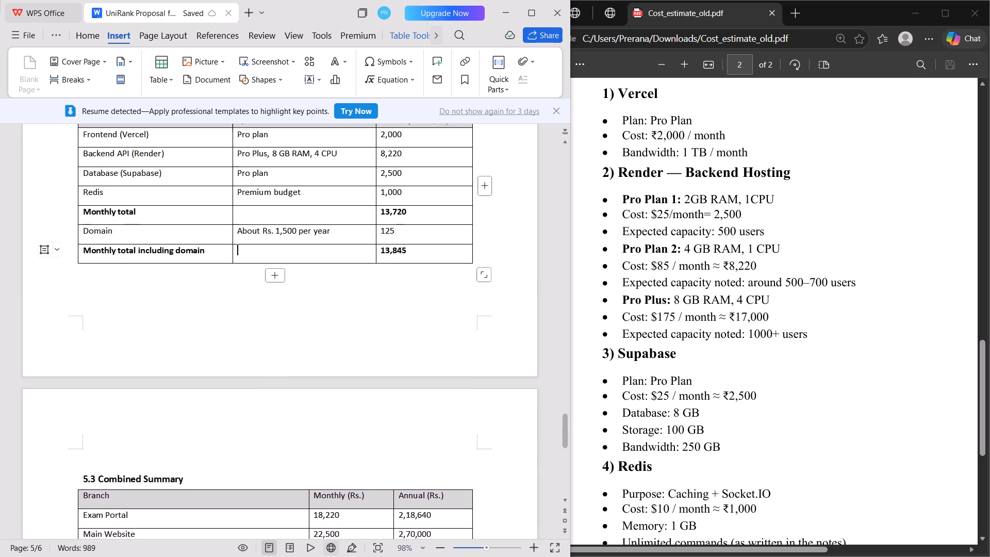
{"action": "left_click", "coordinate": [297, 244]}
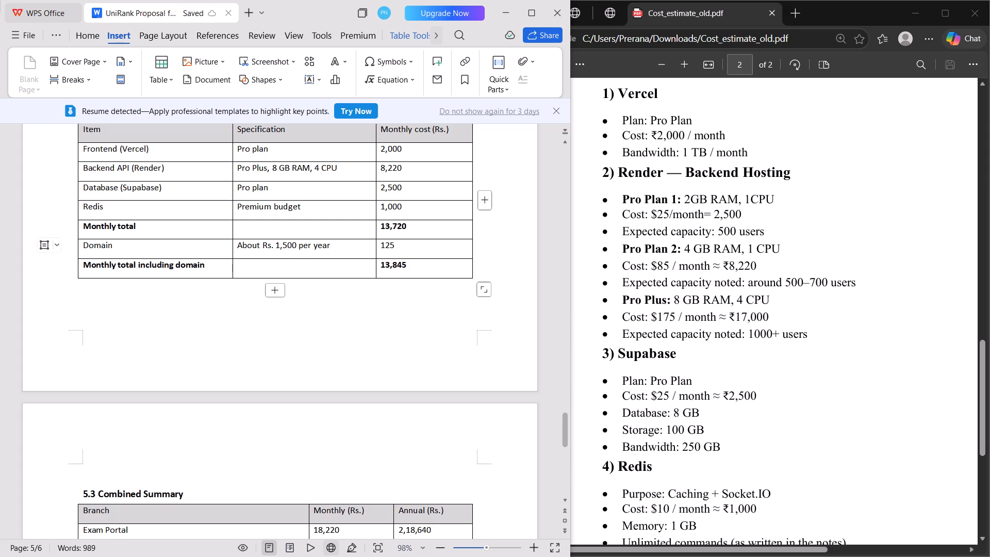
{"action": "key", "text": "BackSpace"}
{"action": "key", "text": "BackSpace"}
{"action": "key", "text": "BackSpace"}
{"action": "key", "text": "BackSpace"}
{"action": "key", "text": "BackSpace"}
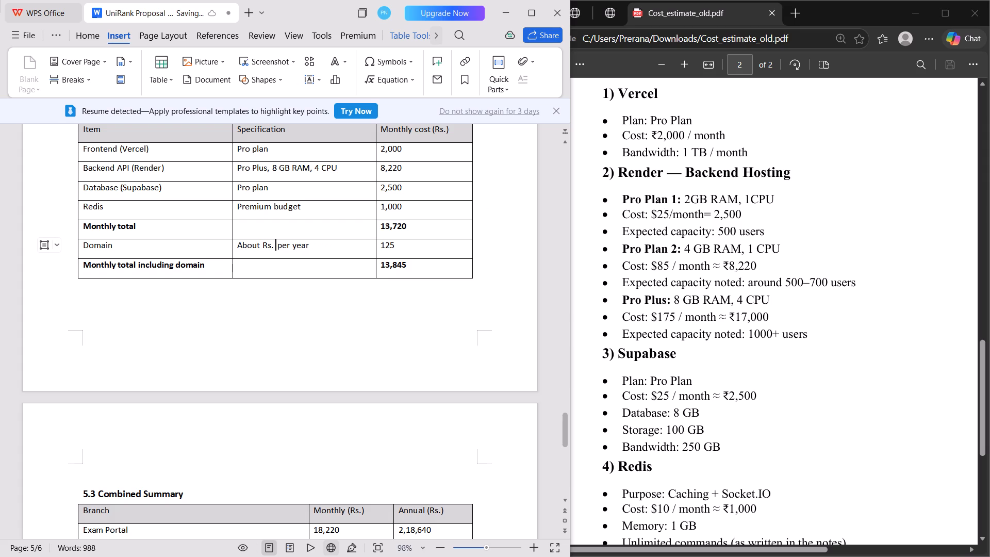
{"action": "type", "text": "2000"}
Set the Domain row's monthly cost in the 5.2 Main Website table to 167.
{"action": "left_click", "coordinate": [408, 250]}
{"action": "key", "text": "BackSpace"}
{"action": "key", "text": "BackSpace"}
{"action": "key", "text": "BackSpace"}
{"action": "key", "text": "1"}
{"action": "type", "text": "67"}
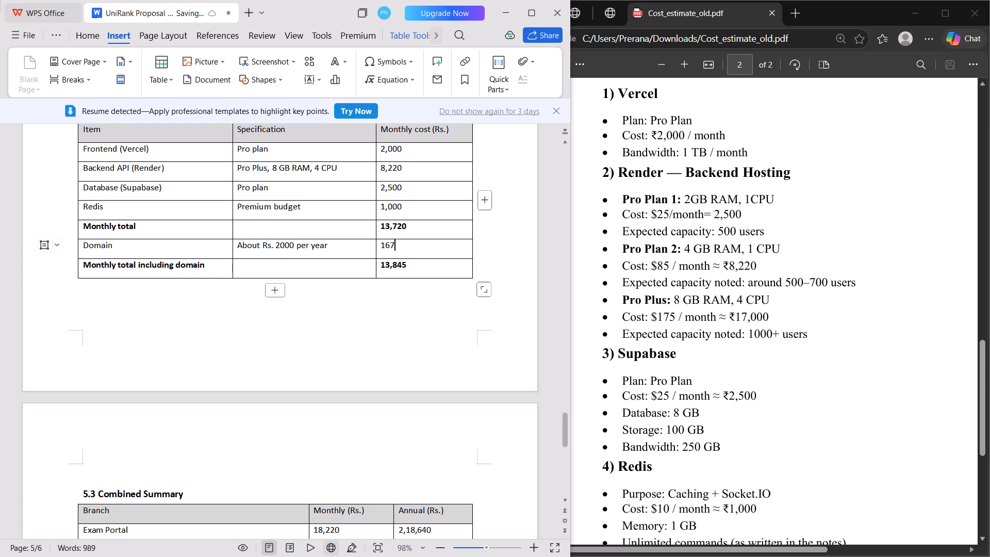
Set the Monthly total including domain in the 5.2 Main Website table to 13,887.
{"action": "left_click", "coordinate": [408, 267]}
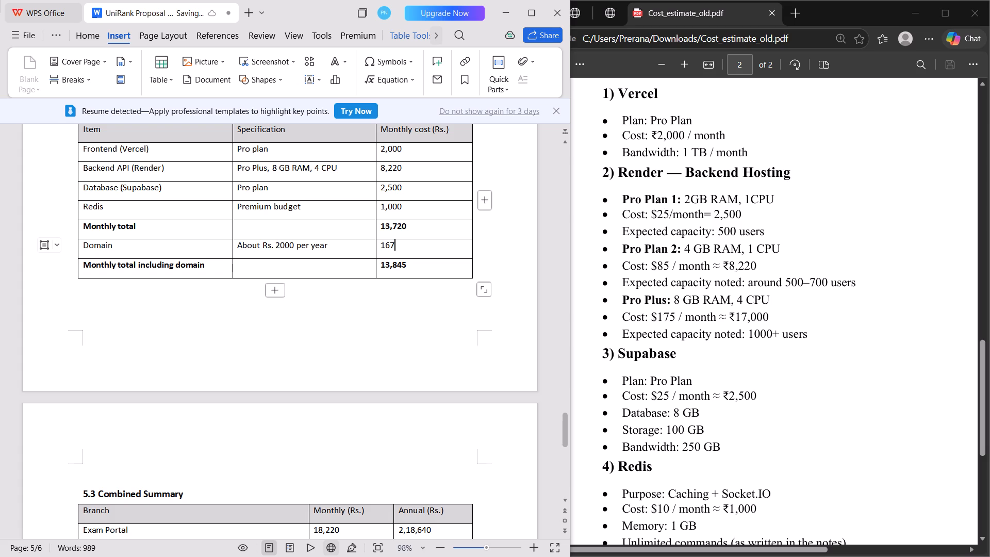
{"action": "left_click", "coordinate": [408, 267]}
{"action": "left_click", "coordinate": [397, 350]}
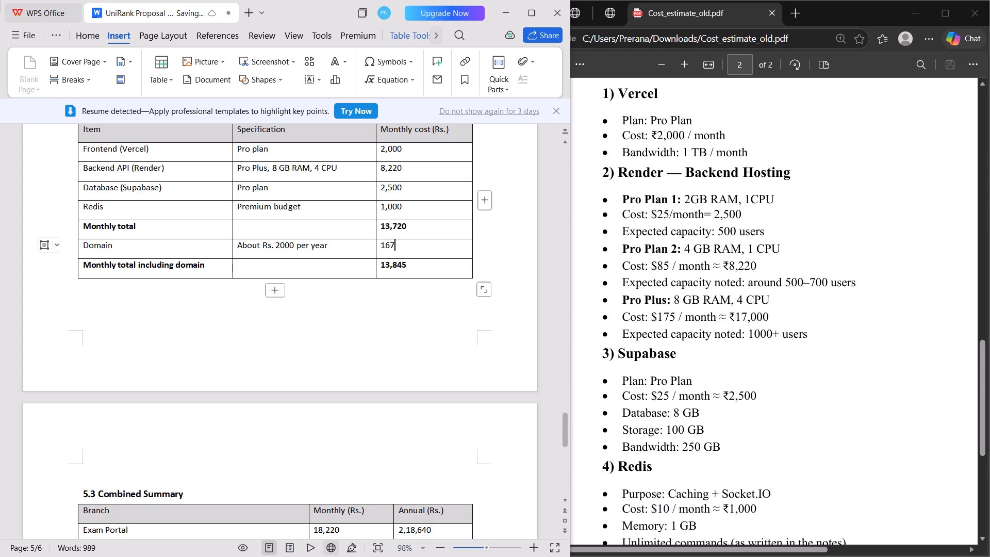
{"action": "double_click", "coordinate": [408, 271]}
{"action": "left_click", "coordinate": [410, 277]}
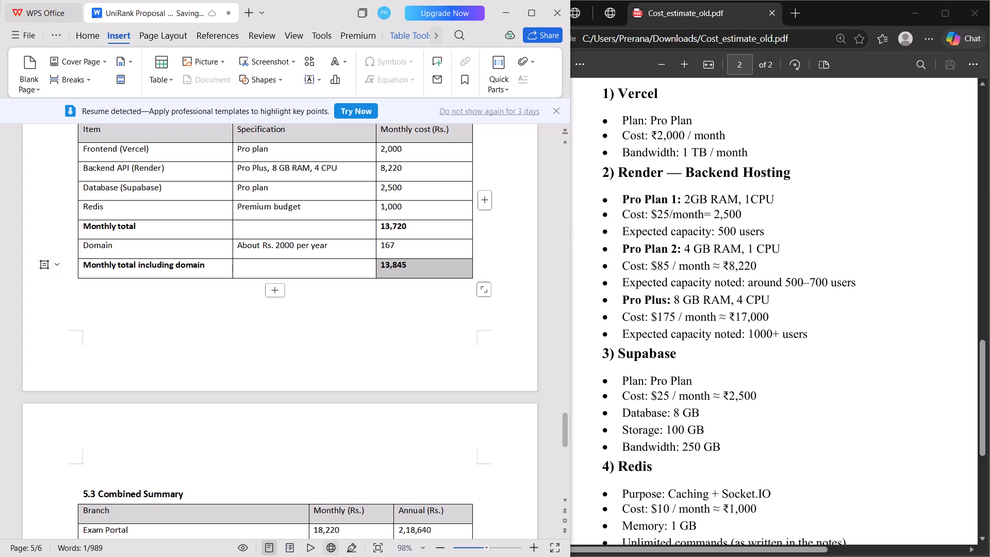
{"action": "left_click", "coordinate": [408, 267]}
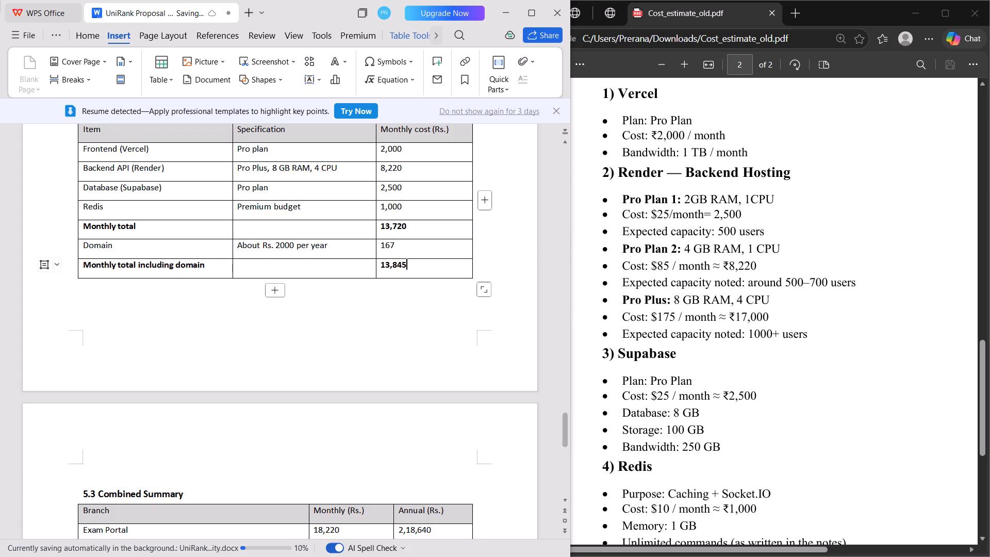
{"action": "key", "text": "BackSpace"}
{"action": "key", "text": "BackSpace"}
{"action": "type", "text": "87"}
{"action": "left_click", "coordinate": [390, 382]}
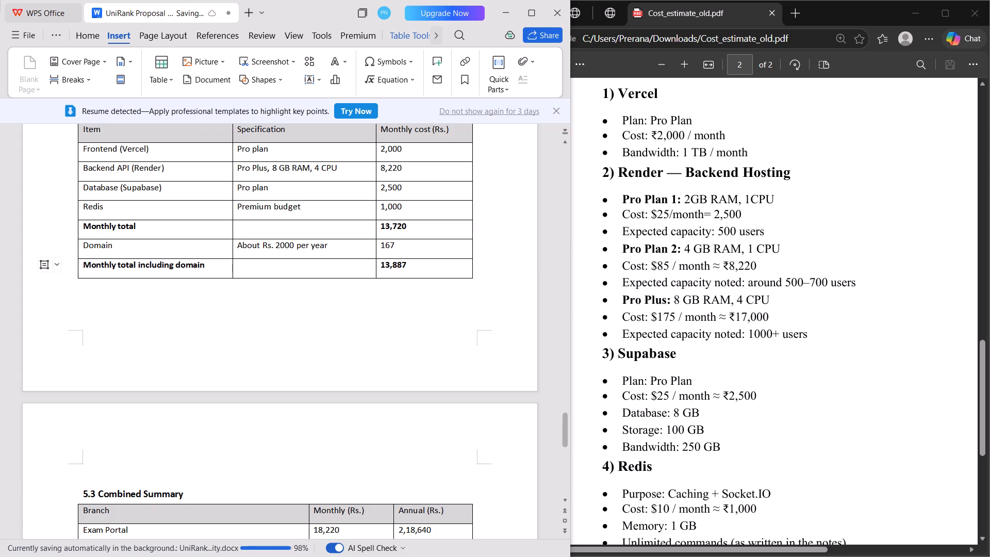
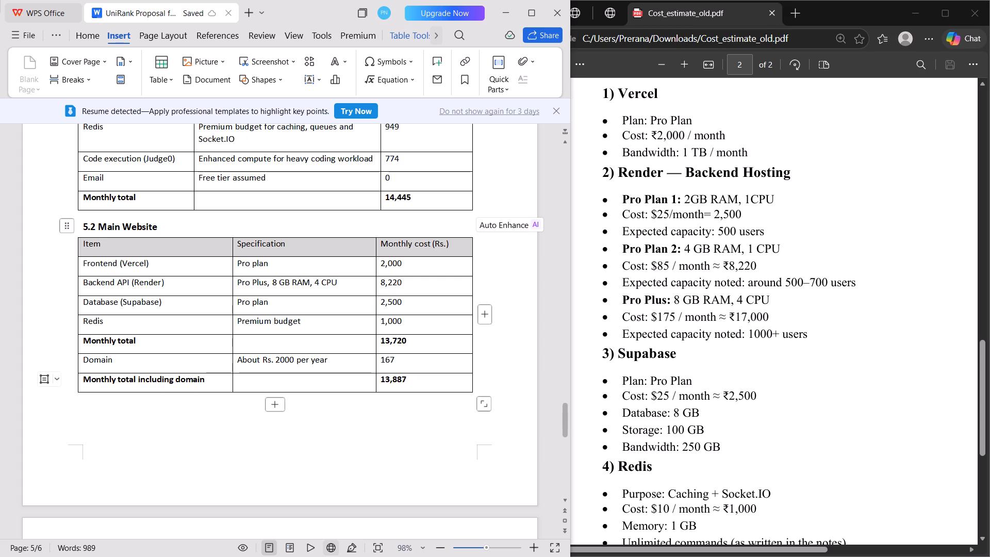
Compare the 5.1 Exam Portal, 5.2 Main Website and 5.3 Combined Summary cost tables with the old cost estimate's plan and domain costs.
{"action": "scroll", "coordinate": [445, 245], "scroll_direction": "up", "scroll_amount": 3}
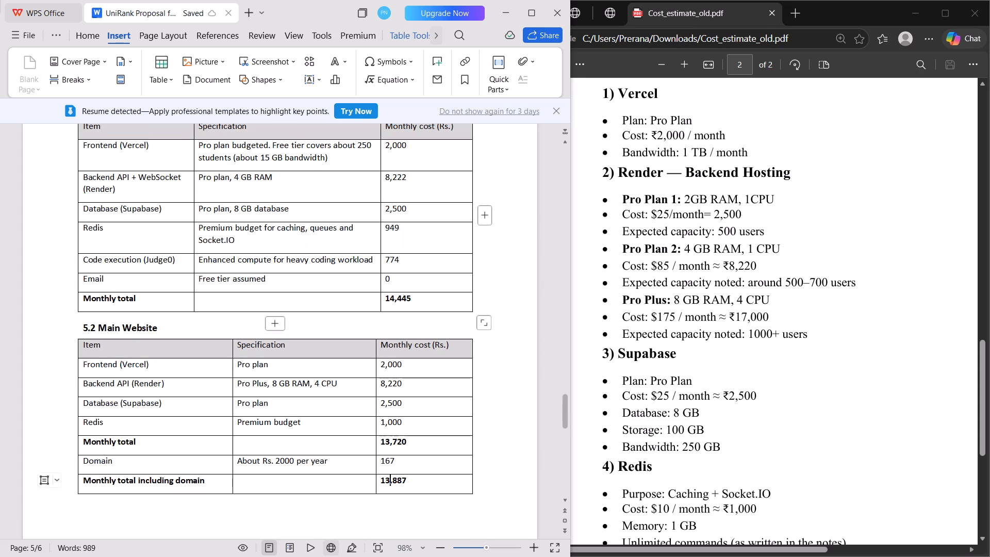
{"action": "scroll", "coordinate": [752, 188], "scroll_direction": "down", "scroll_amount": 1}
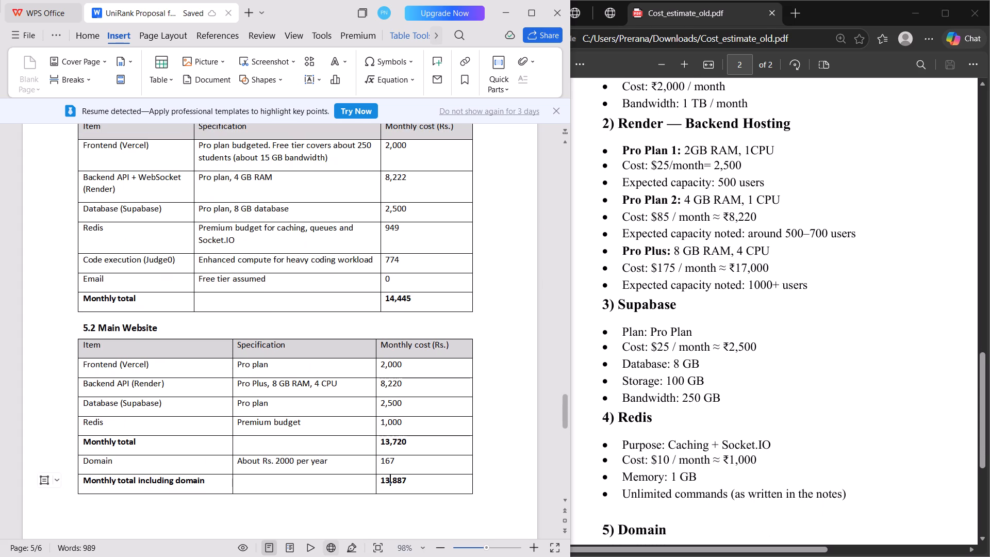
{"action": "scroll", "coordinate": [752, 188], "scroll_direction": "down", "scroll_amount": 3}
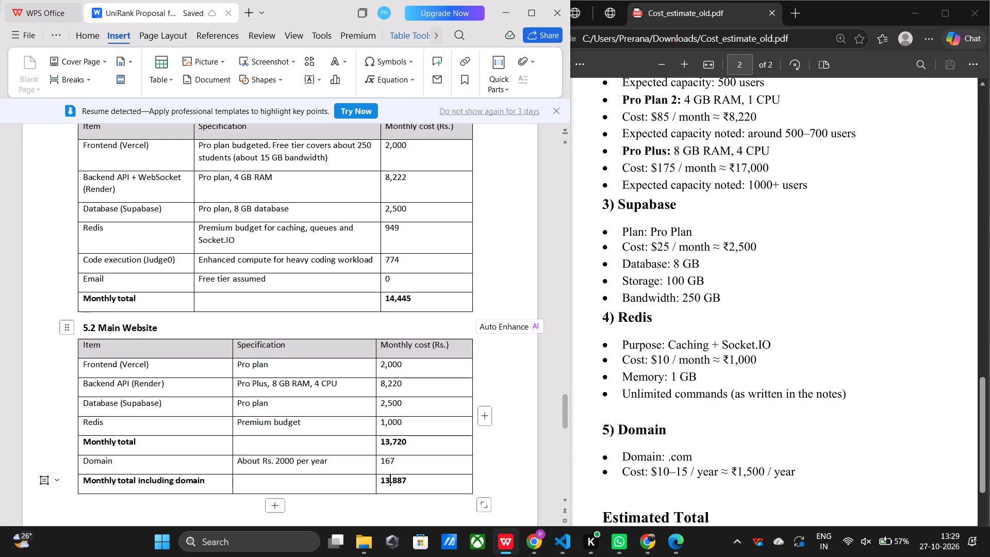
{"action": "scroll", "coordinate": [355, 430], "scroll_direction": "down", "scroll_amount": 6}
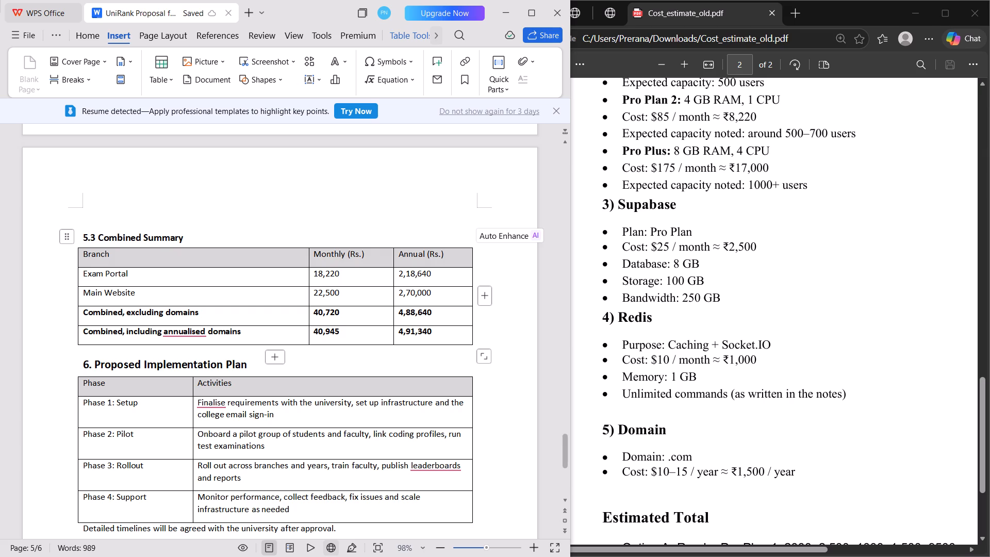
{"action": "scroll", "coordinate": [438, 181], "scroll_direction": "up", "scroll_amount": 2}
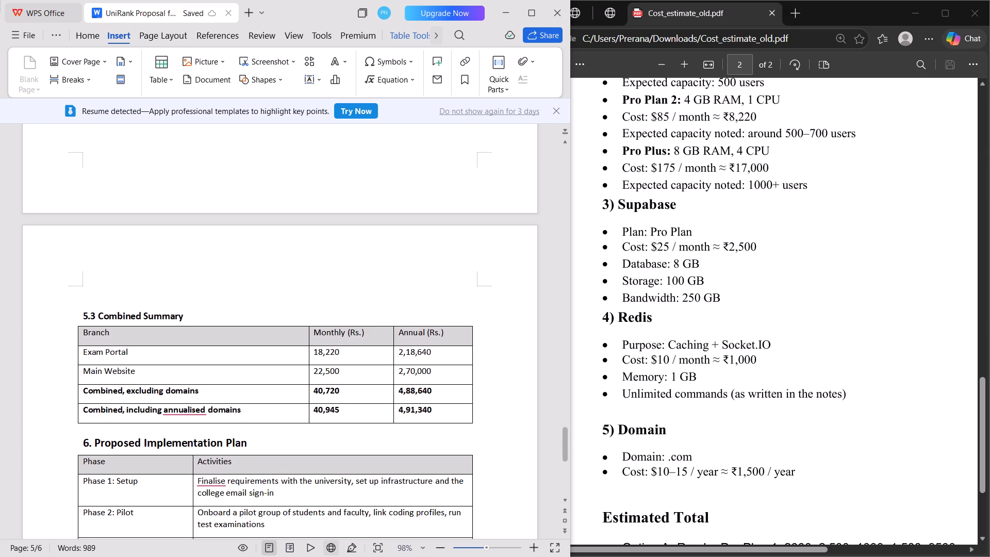
{"action": "scroll", "coordinate": [438, 181], "scroll_direction": "up", "scroll_amount": 1}
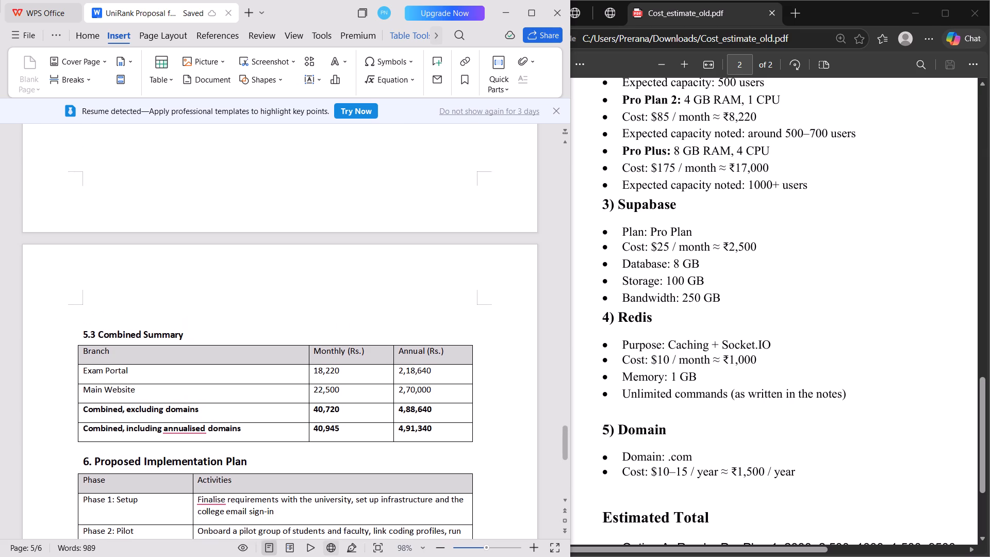
{"action": "scroll", "coordinate": [438, 181], "scroll_direction": "up", "scroll_amount": 2}
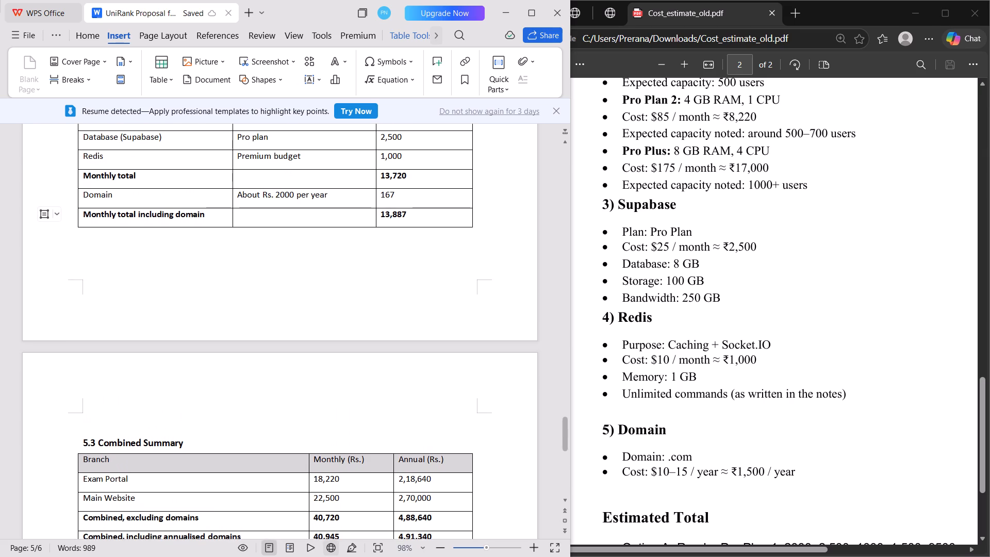
{"action": "scroll", "coordinate": [438, 181], "scroll_direction": "up", "scroll_amount": 4}
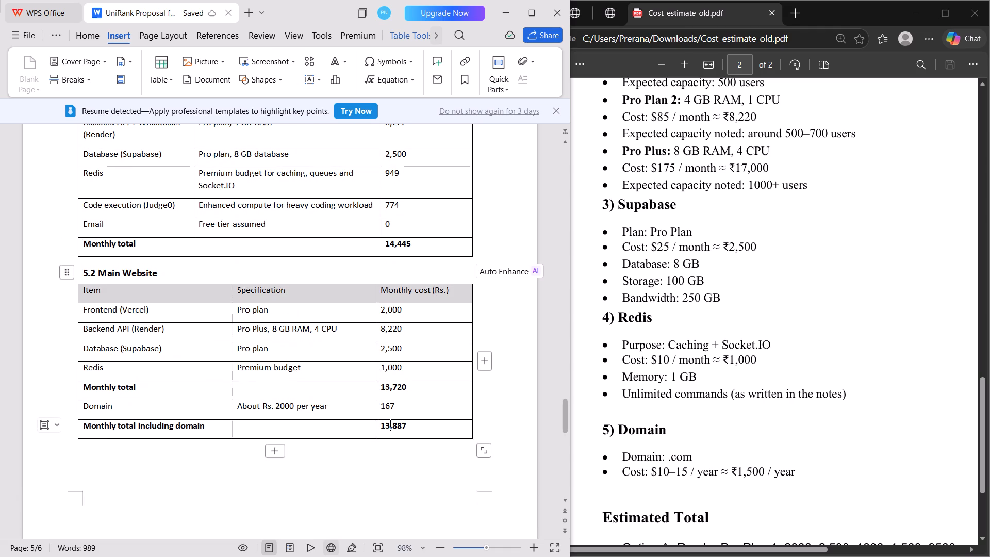
{"action": "scroll", "coordinate": [410, 337], "scroll_direction": "down", "scroll_amount": 3}
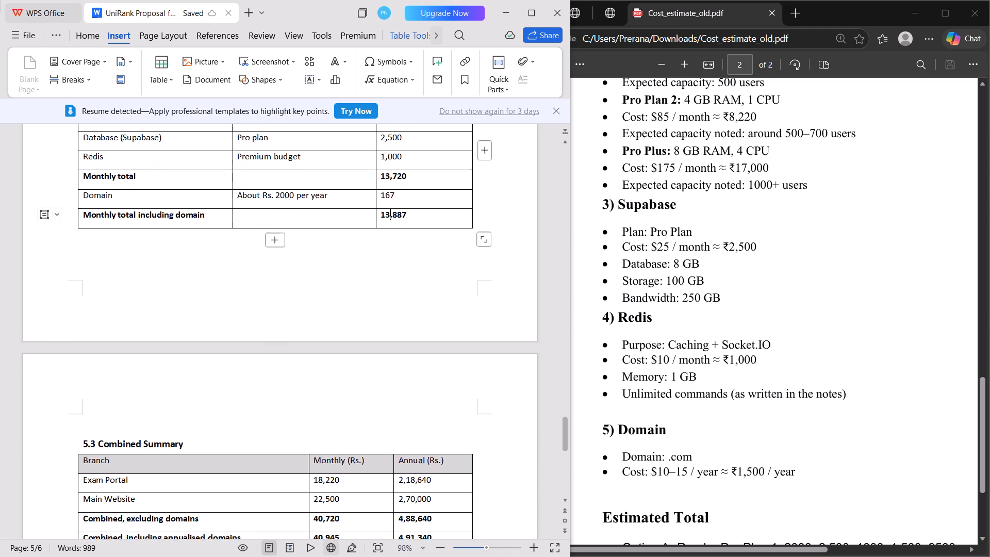
{"action": "scroll", "coordinate": [410, 337], "scroll_direction": "down", "scroll_amount": 3}
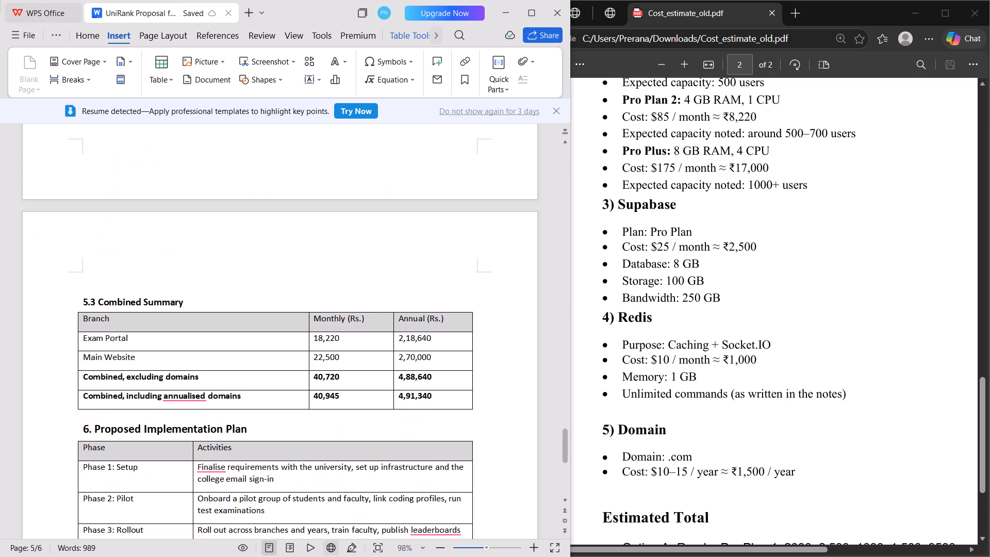
{"action": "scroll", "coordinate": [410, 337], "scroll_direction": "up", "scroll_amount": 6}
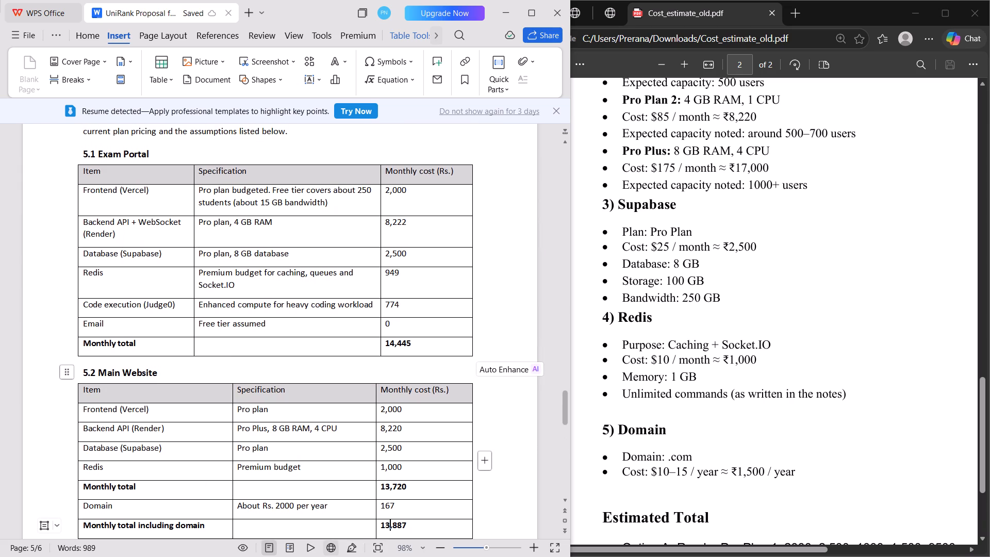
{"action": "scroll", "coordinate": [410, 337], "scroll_direction": "up", "scroll_amount": 1}
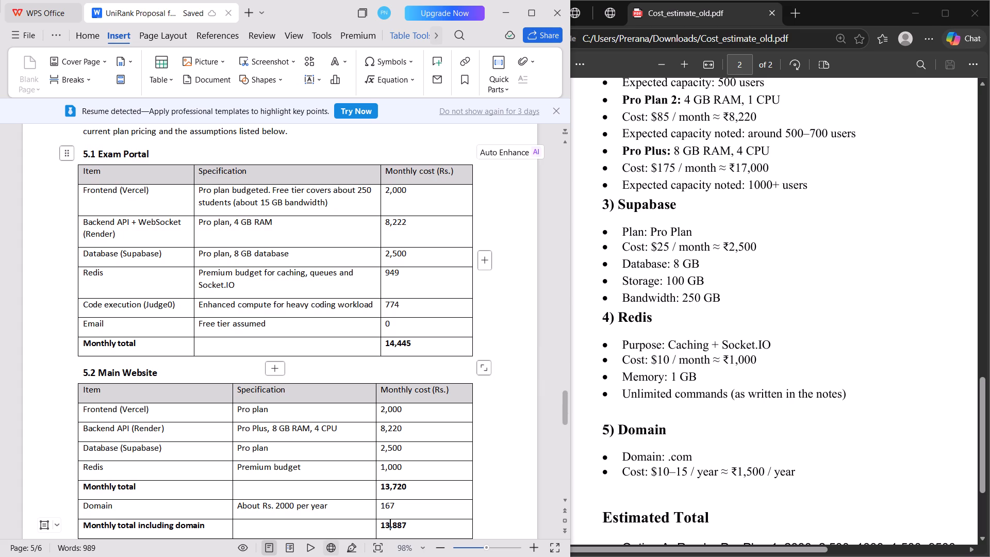
Set the Backend API + WebSocket (Render) monthly cost in the 5.1 Exam Portal table to 8,500.
{"action": "left_click", "coordinate": [410, 222]}
{"action": "key", "text": "BackSpace"}
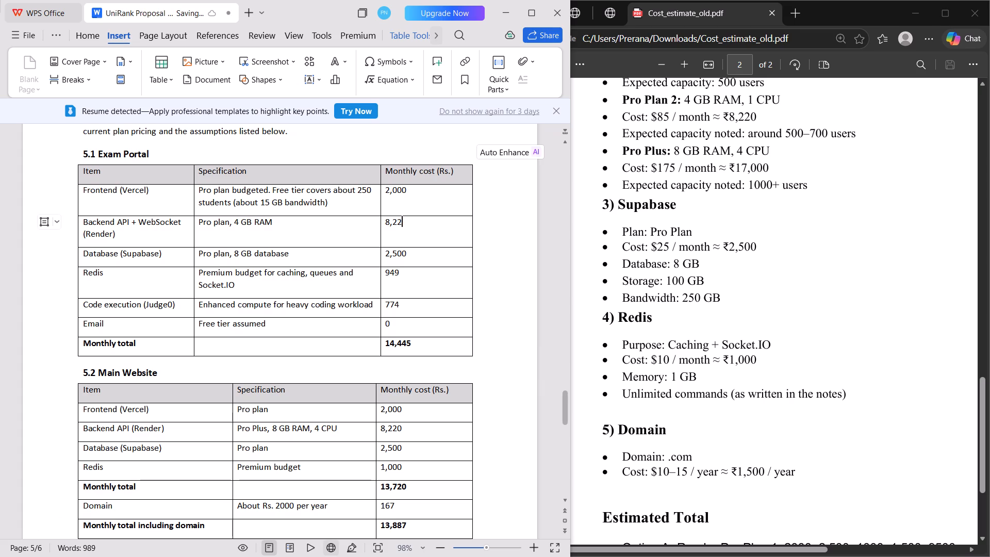
{"action": "key", "text": "BackSpace"}
{"action": "key", "text": "BackSpace"}
{"action": "type", "text": "500"}
Set the Redis monthly cost in the 5.1 Exam Portal table to 1000.
{"action": "left_click", "coordinate": [404, 276]}
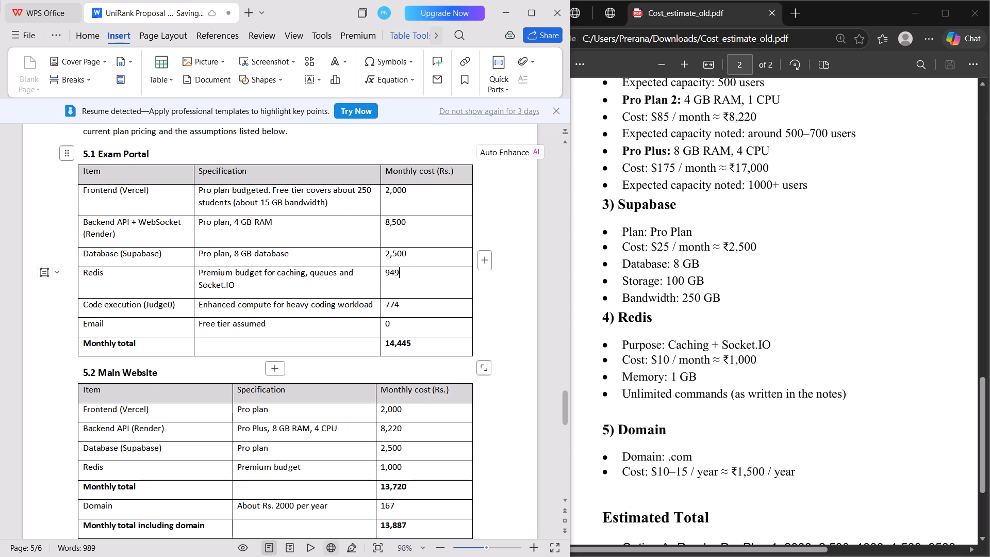
{"action": "key", "text": "BackSpace"}
{"action": "key", "text": "BackSpace"}
{"action": "key", "text": "BackSpace"}
{"action": "type", "text": "1000"}
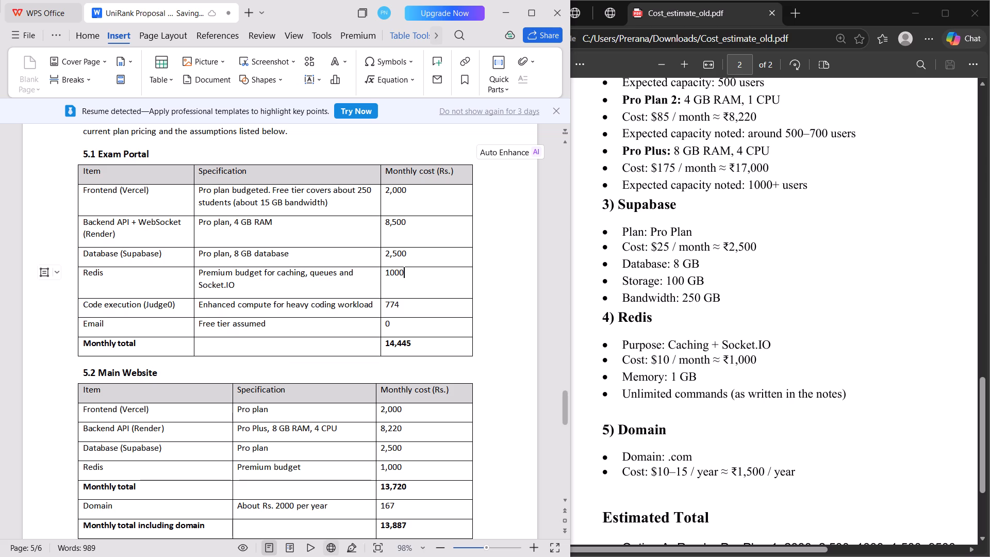
Set the Code execution (Judge0) monthly cost in the 5.1 Exam Portal table to 1000.
{"action": "left_click", "coordinate": [406, 305]}
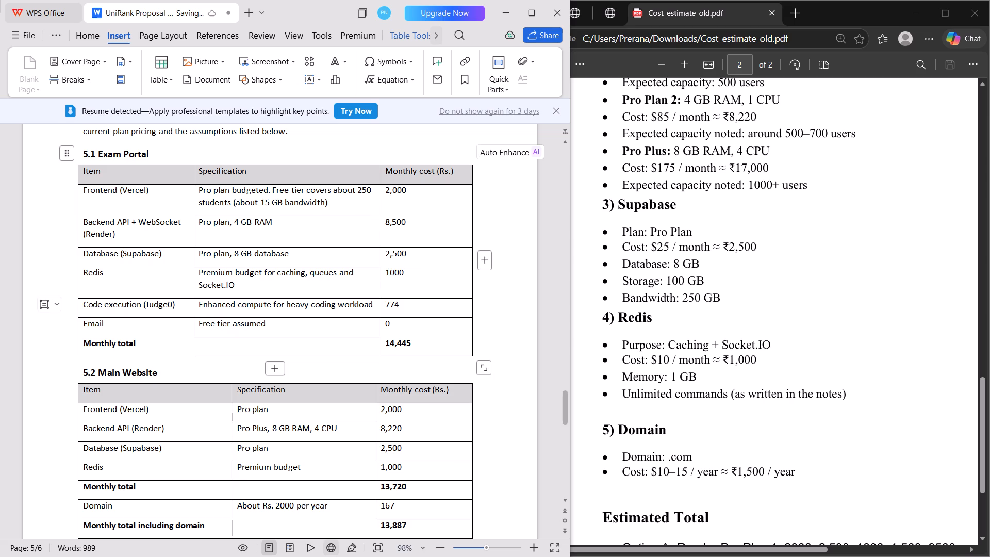
{"action": "key", "text": "BackSpace"}
{"action": "key", "text": "BackSpace"}
{"action": "key", "text": "BackSpace"}
{"action": "type", "text": "1000"}
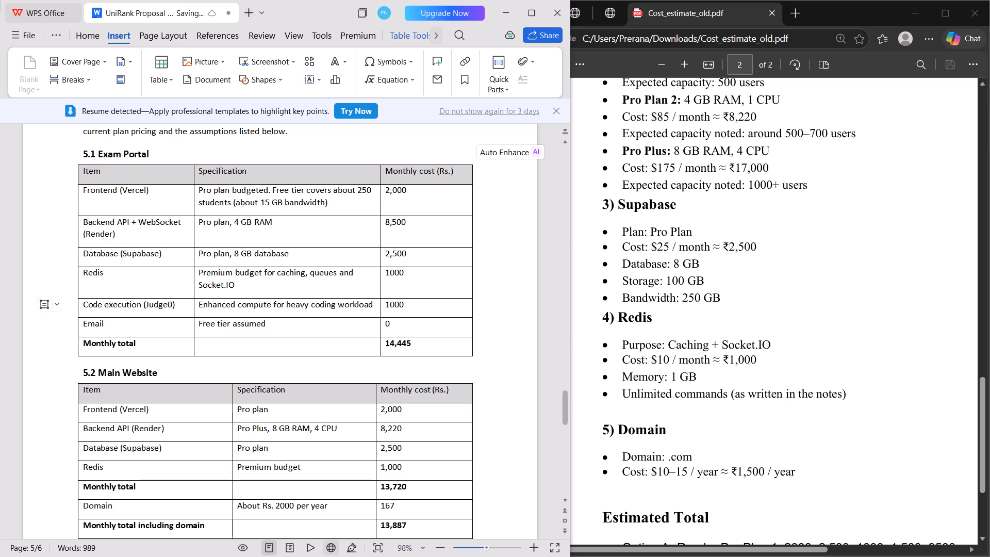
Set the Monthly total in the 5.1 Exam Portal table to 15,000.
{"action": "left_click", "coordinate": [412, 342]}
{"action": "key", "text": "BackSpace"}
{"action": "key", "text": "BackSpace"}
{"action": "key", "text": "BackSpace"}
{"action": "key", "text": "BackSpace"}
{"action": "key", "text": "BackSpace"}
{"action": "type", "text": "5,"}
{"action": "type", "text": "000"}
Set the Backend API (Render) monthly cost in the 5.2 Main Website table to 8,500.
{"action": "scroll", "coordinate": [412, 342], "scroll_direction": "down", "scroll_amount": 2}
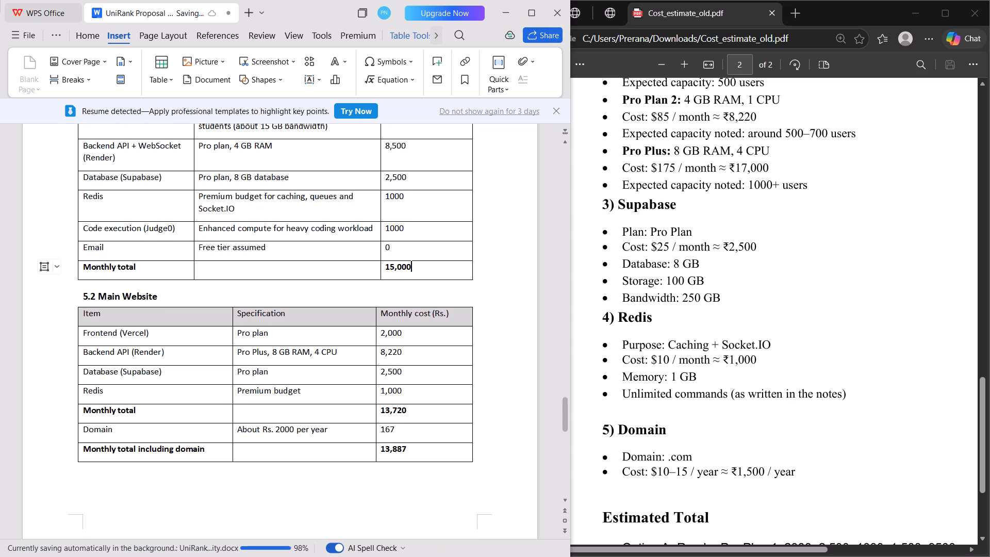
{"action": "left_click", "coordinate": [401, 355]}
{"action": "key", "text": "BackSpace"}
{"action": "key", "text": "BackSpace"}
{"action": "key", "text": "BackSpace"}
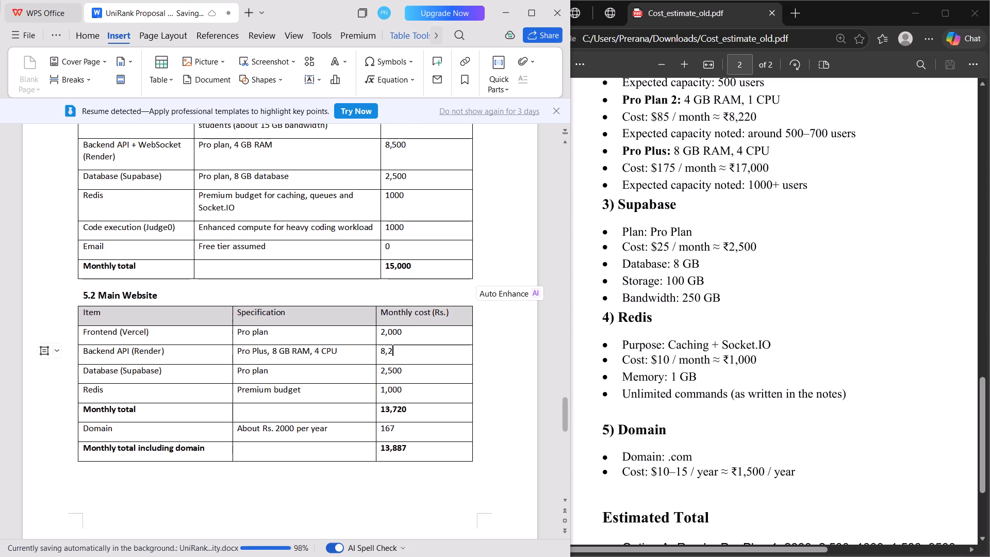
{"action": "type", "text": "500"}
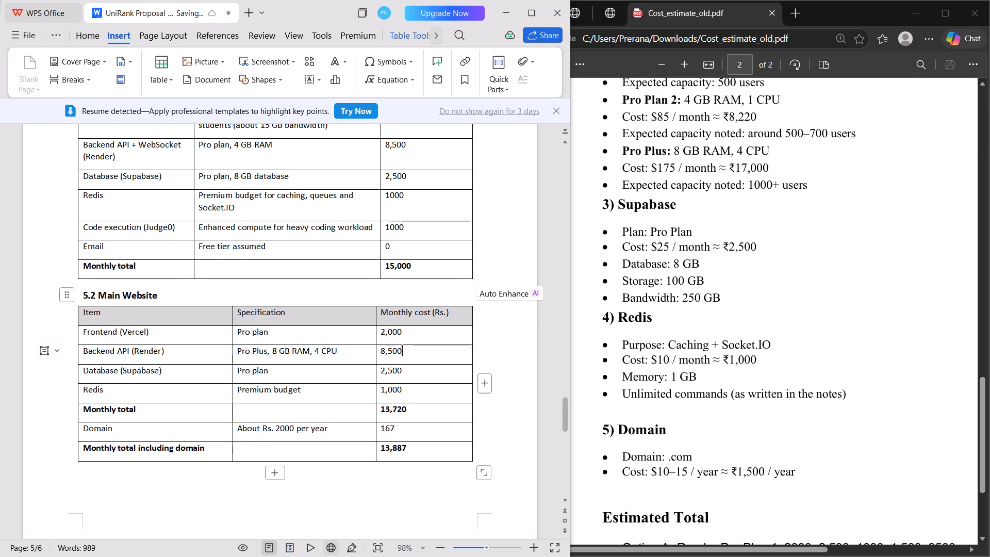
Set the Monthly total in the 5.2 Main Website table to 14,000.
{"action": "left_click", "coordinate": [402, 412]}
{"action": "left_click", "coordinate": [409, 412]}
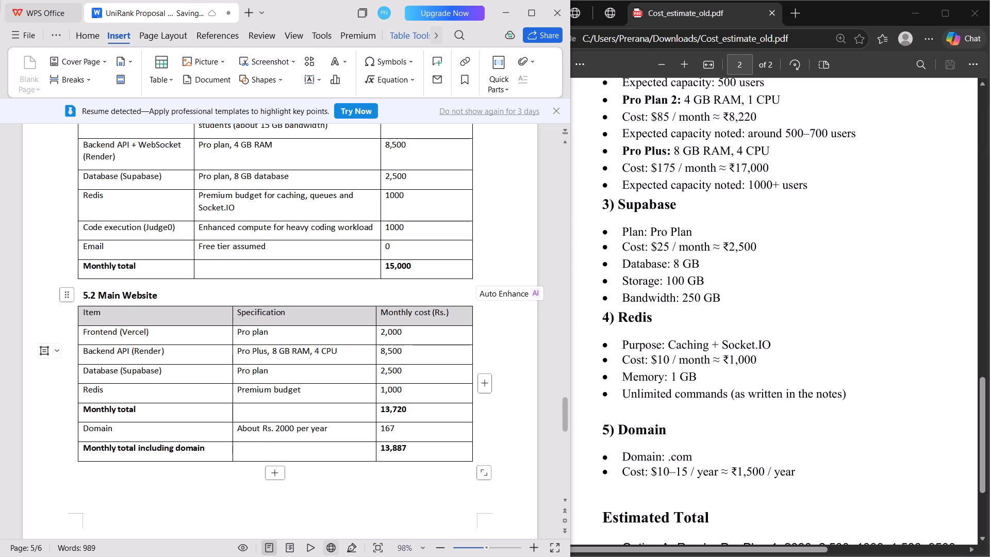
{"action": "double_click", "coordinate": [409, 412]}
{"action": "left_click", "coordinate": [411, 357]}
{"action": "left_click", "coordinate": [417, 409]}
{"action": "key", "text": "BackSpace"}
{"action": "key", "text": "BackSpace"}
{"action": "key", "text": "BackSpace"}
{"action": "key", "text": "BackSpace"}
{"action": "key", "text": "BackSpace"}
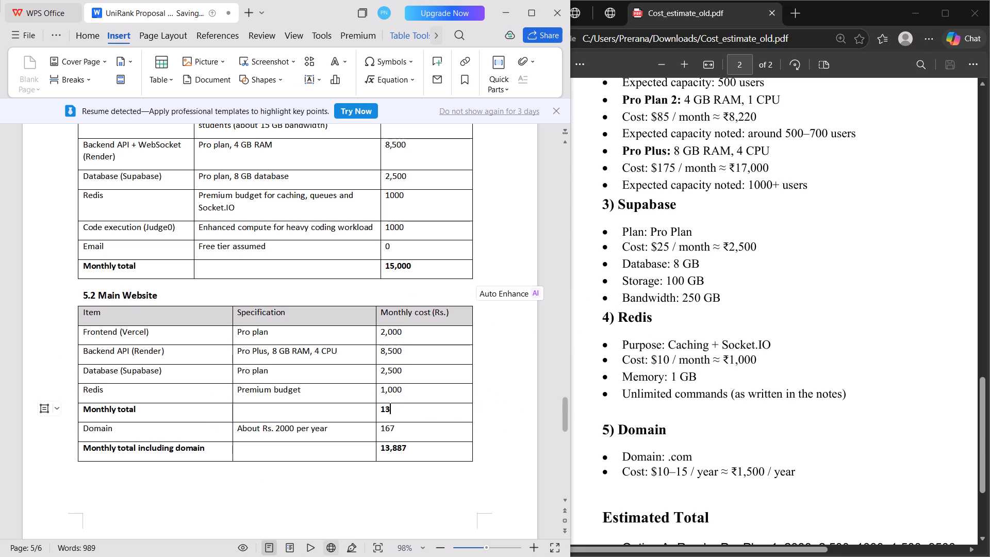
{"action": "type", "text": "4000"}
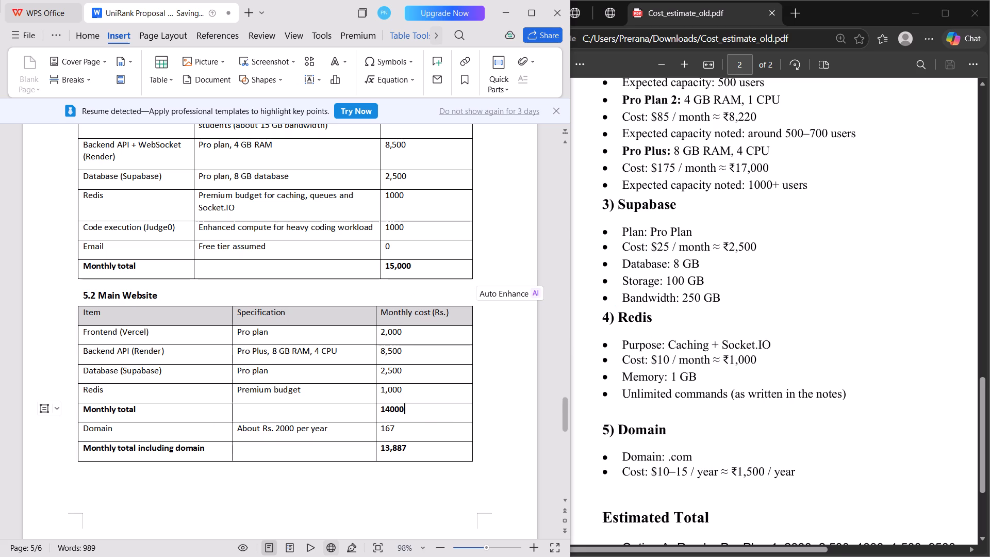
{"action": "left_click", "coordinate": [390, 411]}
{"action": "key", "text": "comma"}
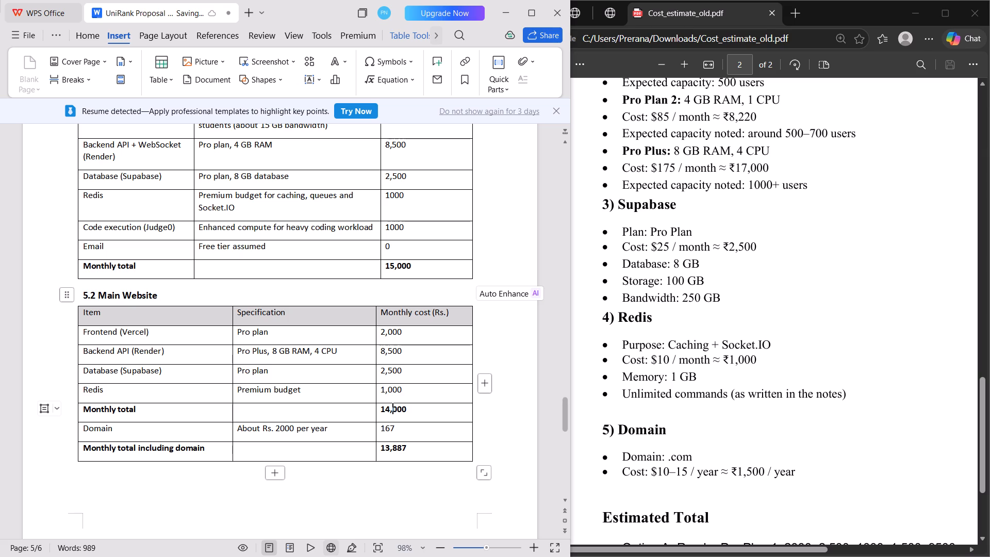
Set the Monthly total including domain in the 5.2 Main Website table to 14,167.
{"action": "left_click", "coordinate": [409, 451]}
{"action": "key", "text": "BackSpace"}
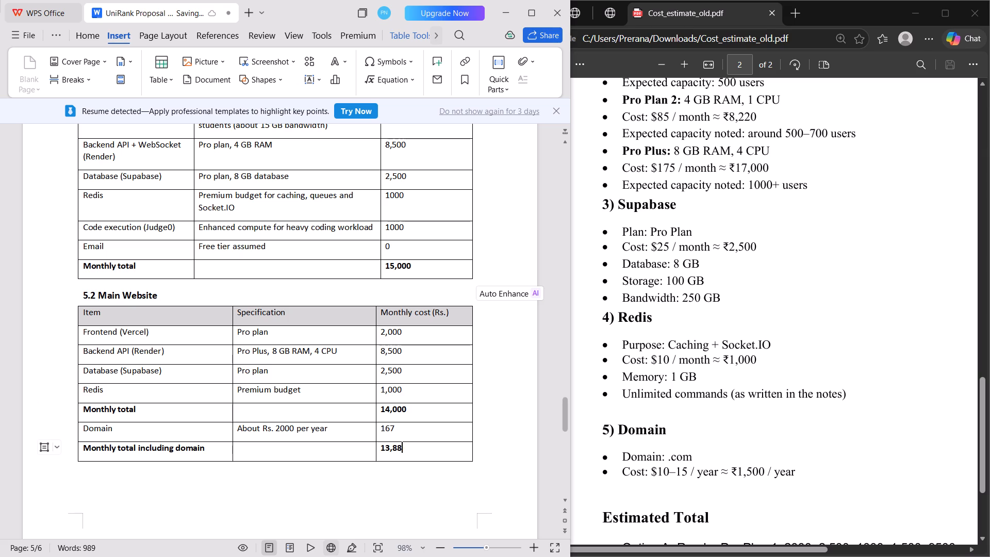
{"action": "key", "text": "BackSpace"}
{"action": "key", "text": "BackSpace"}
{"action": "key", "text": "BackSpace"}
{"action": "key", "text": "BackSpace"}
{"action": "key", "text": "4"}
{"action": "key", "text": "comma"}
{"action": "type", "text": "167"}
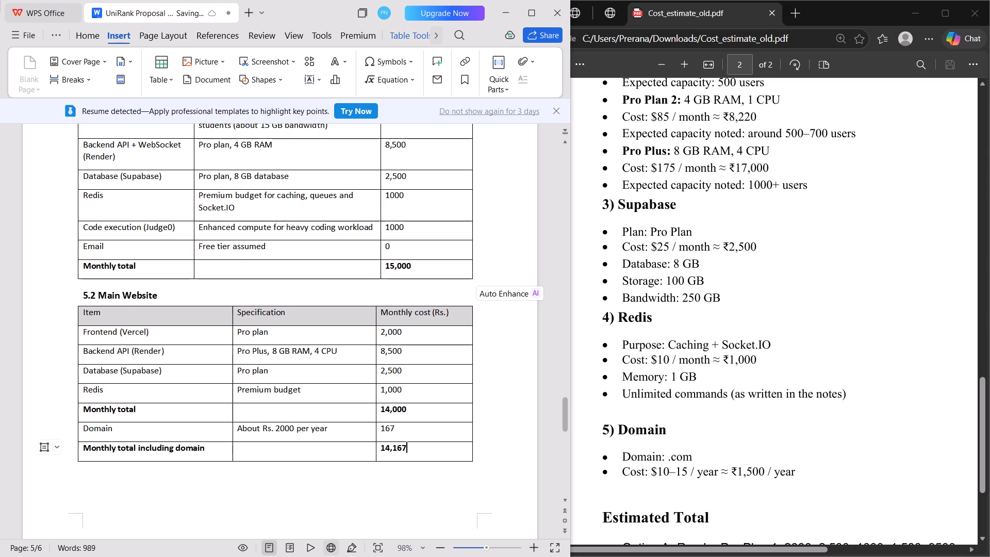